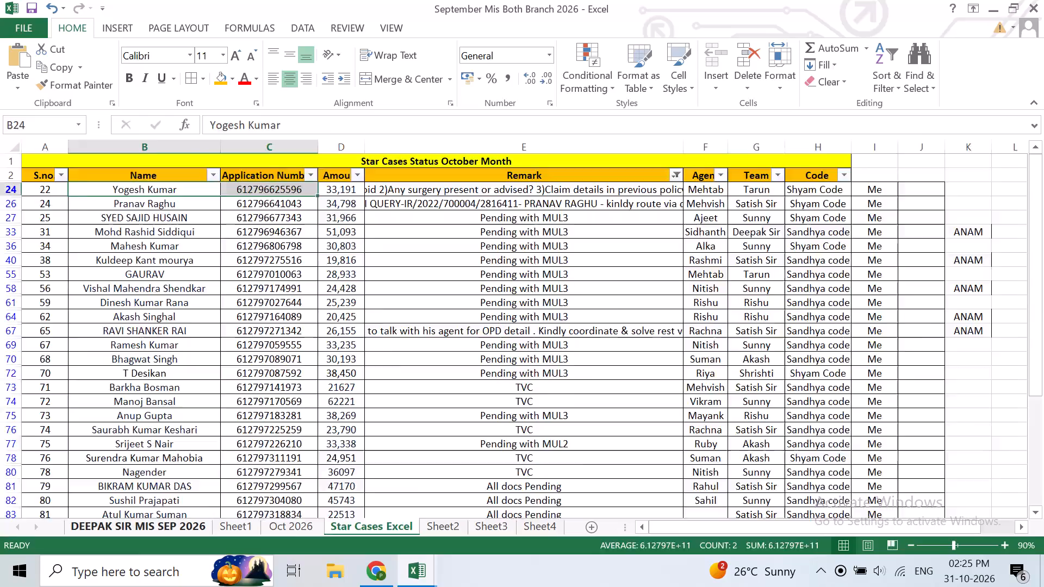
On the DEEPAK SIR MIS SEP 2026 sheet, filter the customer table's CSR NAME column to only SIDDHANT.
{"action": "scroll", "coordinate": [544, 420], "scroll_direction": "down", "scroll_amount": 1}
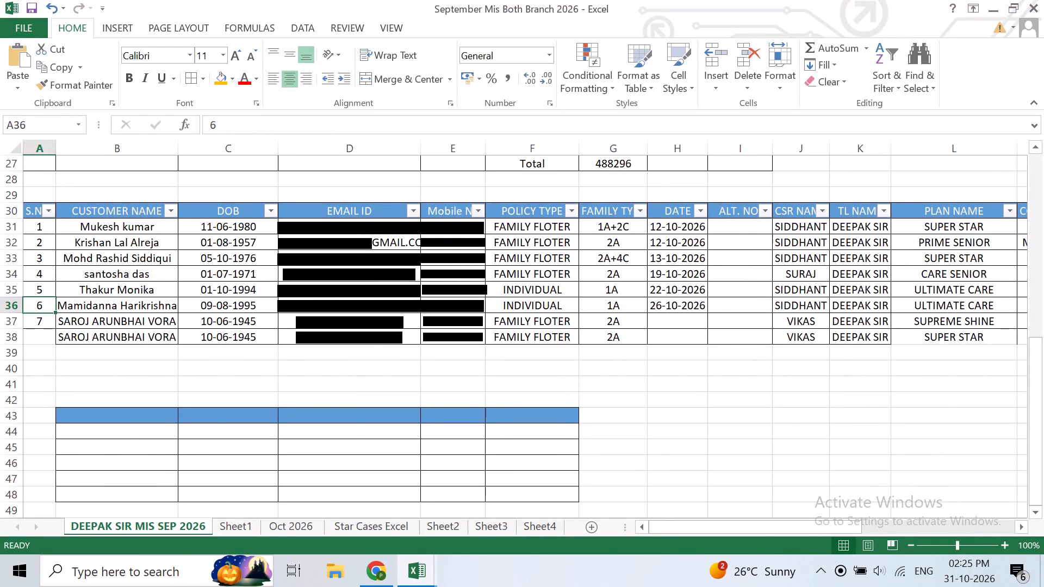
{"action": "left_click", "coordinate": [826, 209]}
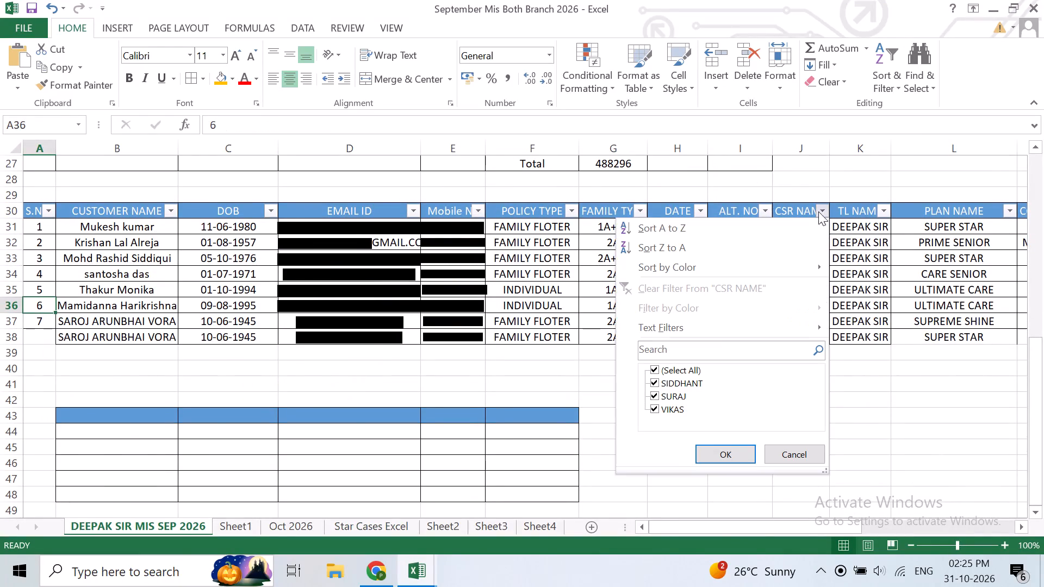
{"action": "left_click", "coordinate": [652, 397]}
{"action": "left_click", "coordinate": [654, 411]}
{"action": "left_click", "coordinate": [721, 465]}
{"action": "left_click", "coordinate": [721, 459]}
Examine the filtered SIDDHANT records across the policy, plan, sum insured, premium, code login and payment mode columns.
{"action": "key", "text": "Right"}
{"action": "key", "text": "Right"}
{"action": "key", "text": "Right"}
{"action": "key", "text": "Right"}
{"action": "key", "text": "Right"}
{"action": "key", "text": "Right"}
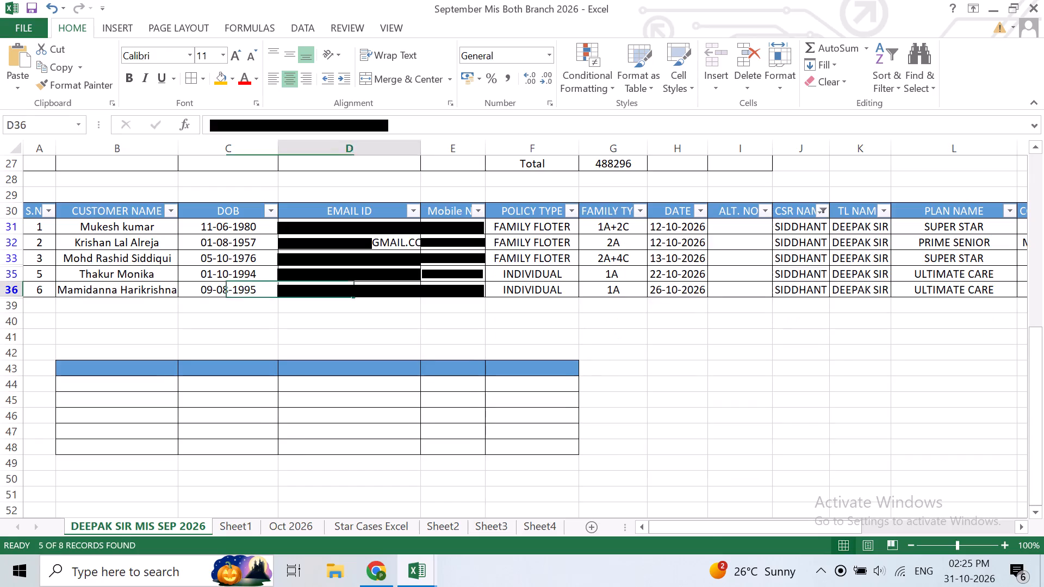
{"action": "key", "text": "Right"}
{"action": "key", "text": "Right"}
{"action": "key", "text": "Right"}
{"action": "key", "text": "Right"}
{"action": "key", "text": "Right"}
{"action": "key", "text": "Right"}
{"action": "key", "text": "Right"}
{"action": "key", "text": "Right"}
{"action": "key", "text": "Right"}
{"action": "key", "text": "Right"}
{"action": "key", "text": "Right"}
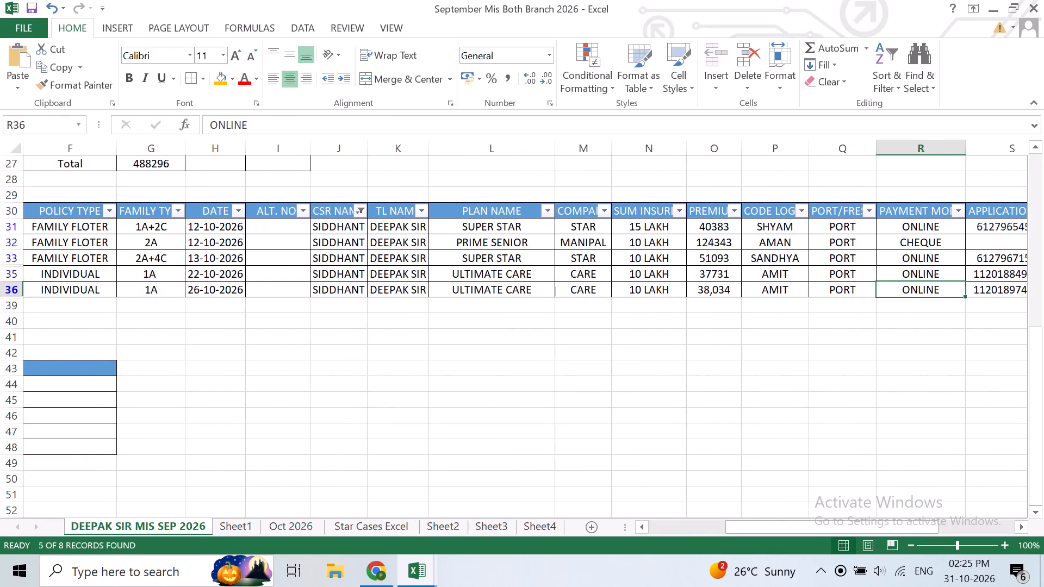
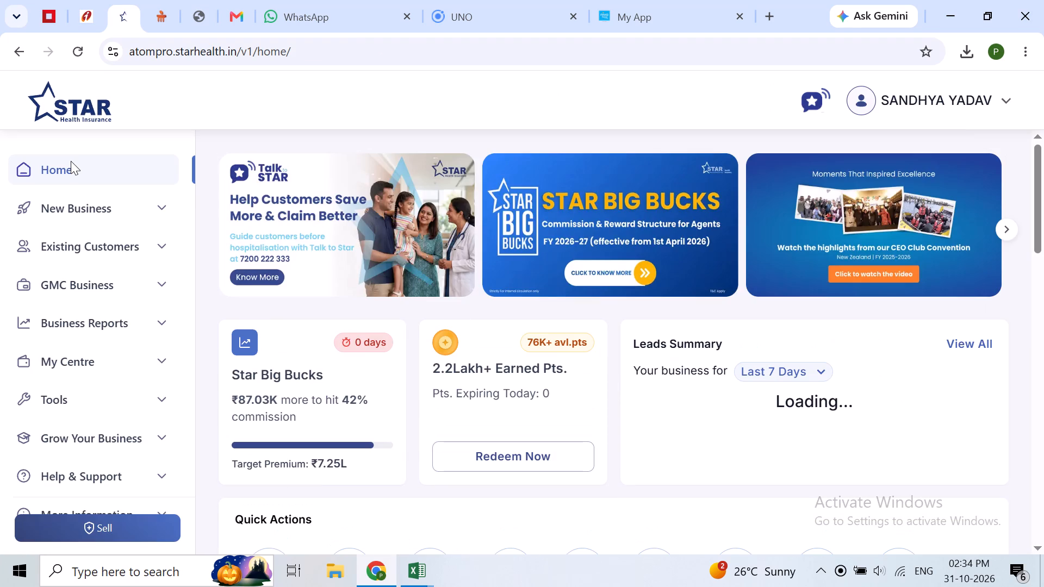
On the Star Health portal, go to the proposals and view the My Customer list in Leads.
{"action": "scroll", "coordinate": [71, 161], "scroll_direction": "down", "scroll_amount": 3}
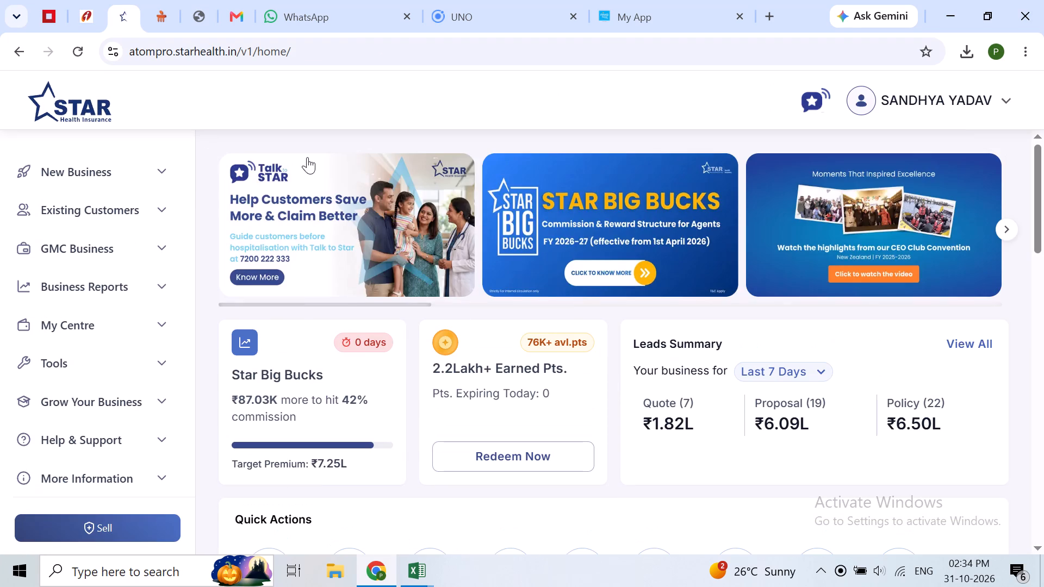
{"action": "scroll", "coordinate": [296, 299], "scroll_direction": "down", "scroll_amount": 2}
{"action": "left_click", "coordinate": [345, 379]}
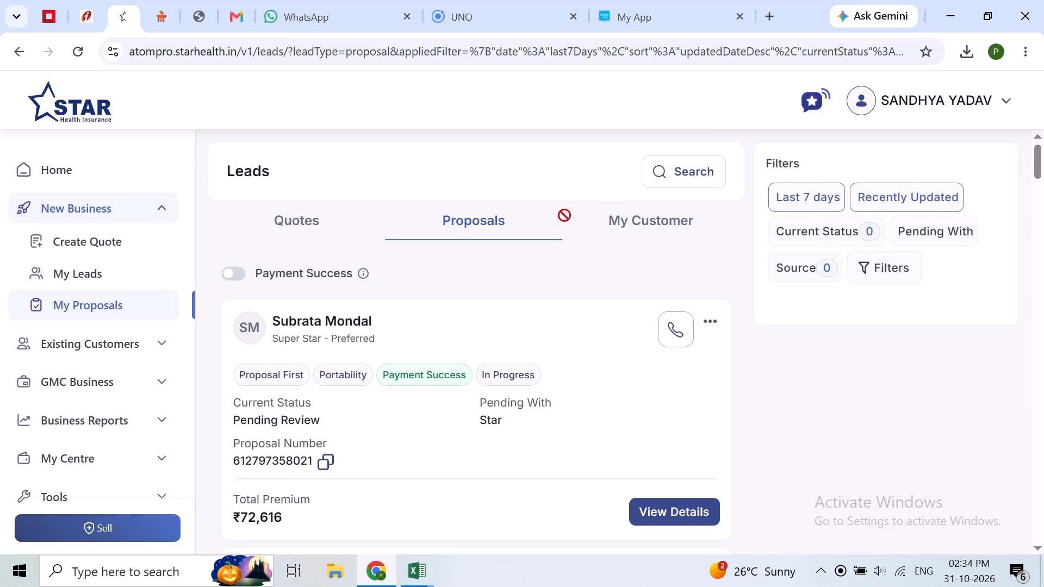
{"action": "left_click", "coordinate": [642, 212]}
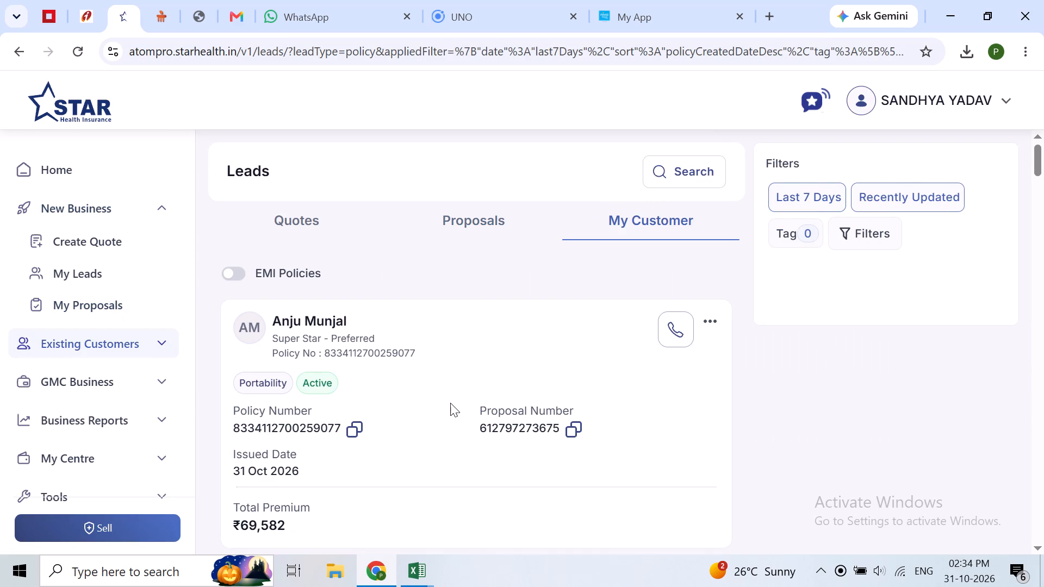
{"action": "scroll", "coordinate": [450, 403], "scroll_direction": "left", "scroll_amount": 1}
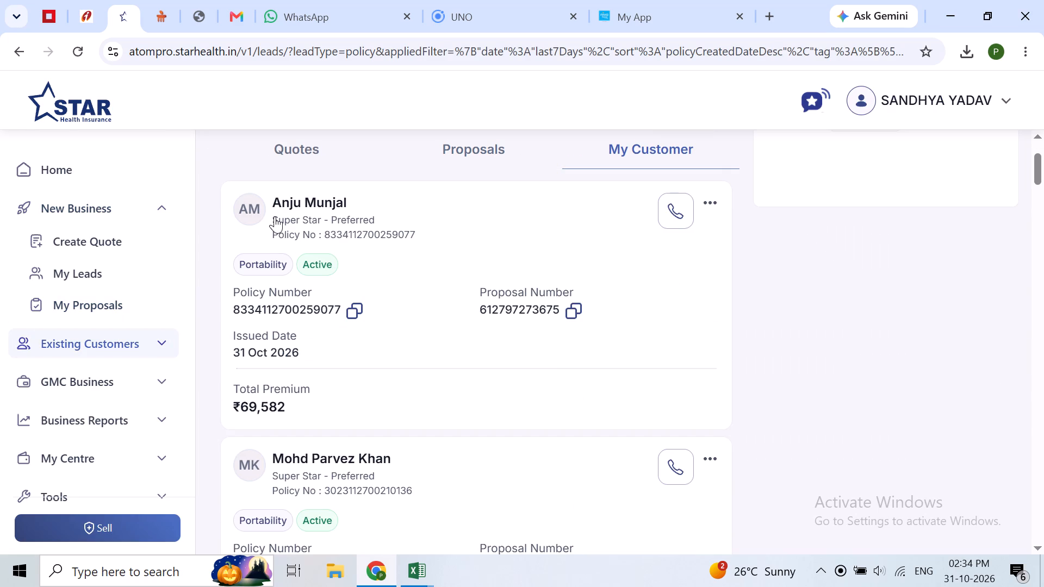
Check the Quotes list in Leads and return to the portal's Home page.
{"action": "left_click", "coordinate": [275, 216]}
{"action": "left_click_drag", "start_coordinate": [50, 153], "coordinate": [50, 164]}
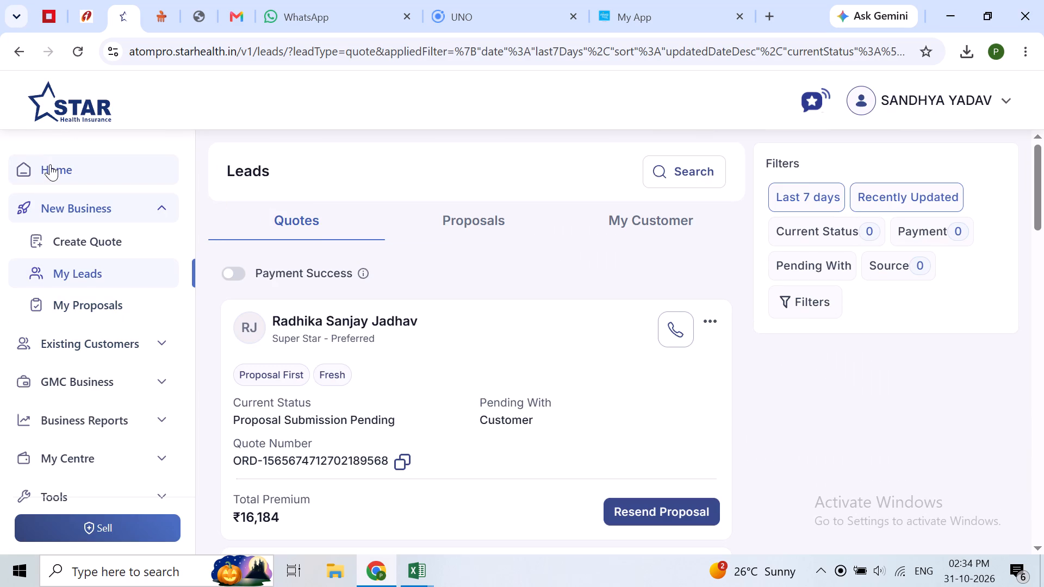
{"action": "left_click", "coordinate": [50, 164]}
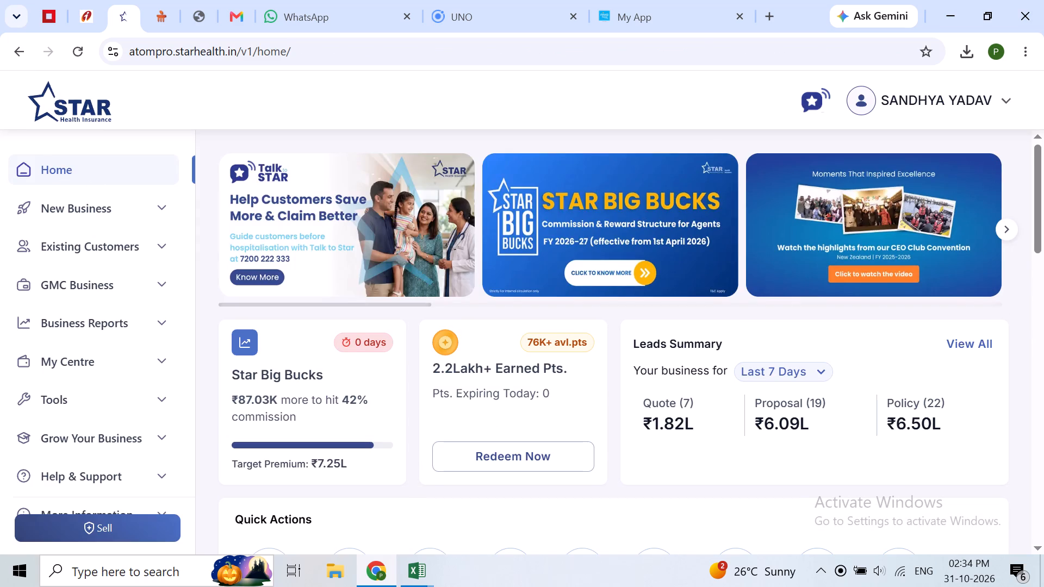
Open the proposals from Quick Actions and switch Leads to the My Customer list.
{"action": "scroll", "coordinate": [366, 406], "scroll_direction": "down", "scroll_amount": 2}
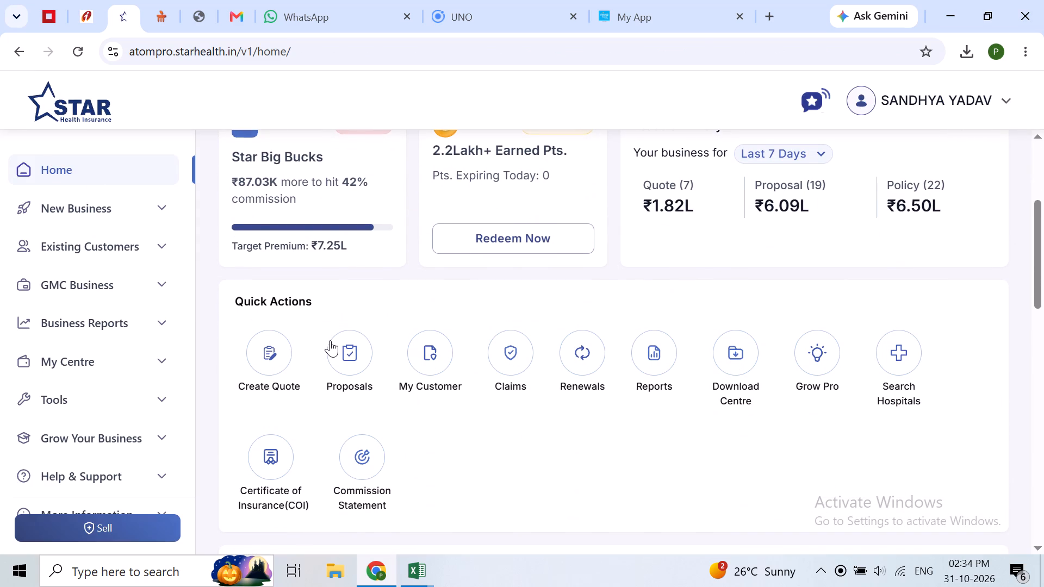
{"action": "left_click", "coordinate": [330, 340]}
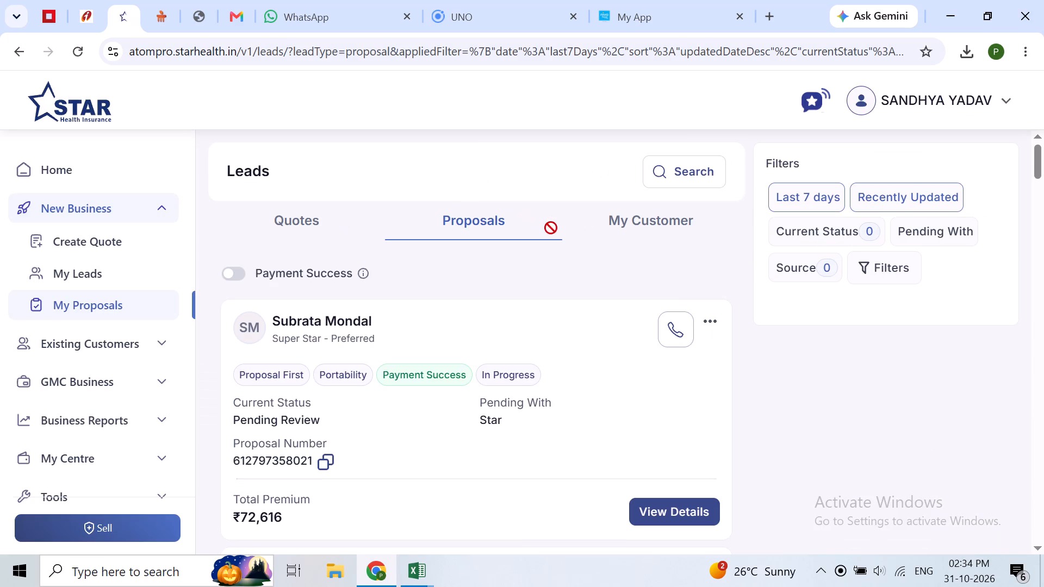
{"action": "left_click", "coordinate": [612, 224]}
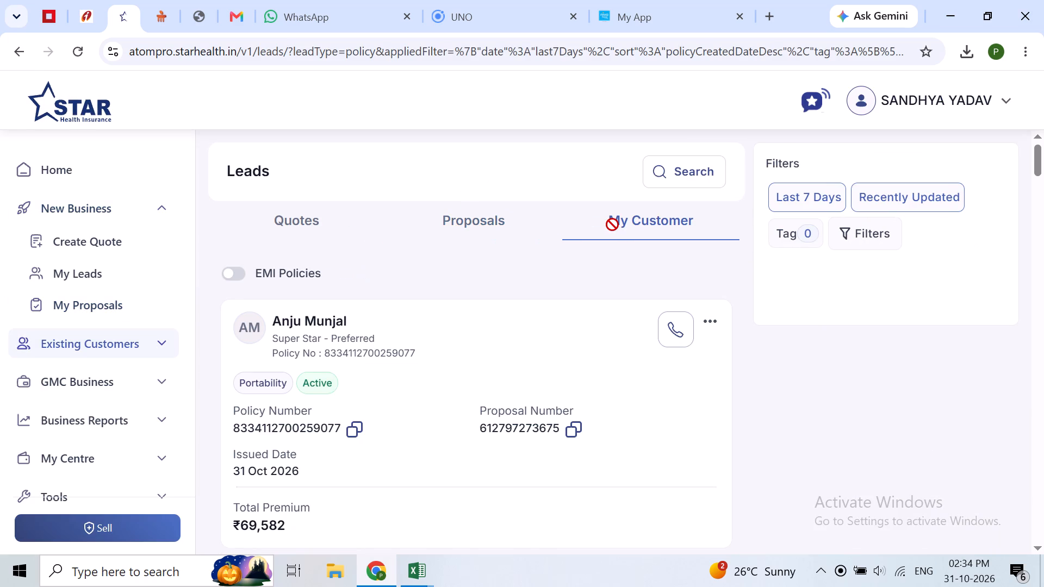
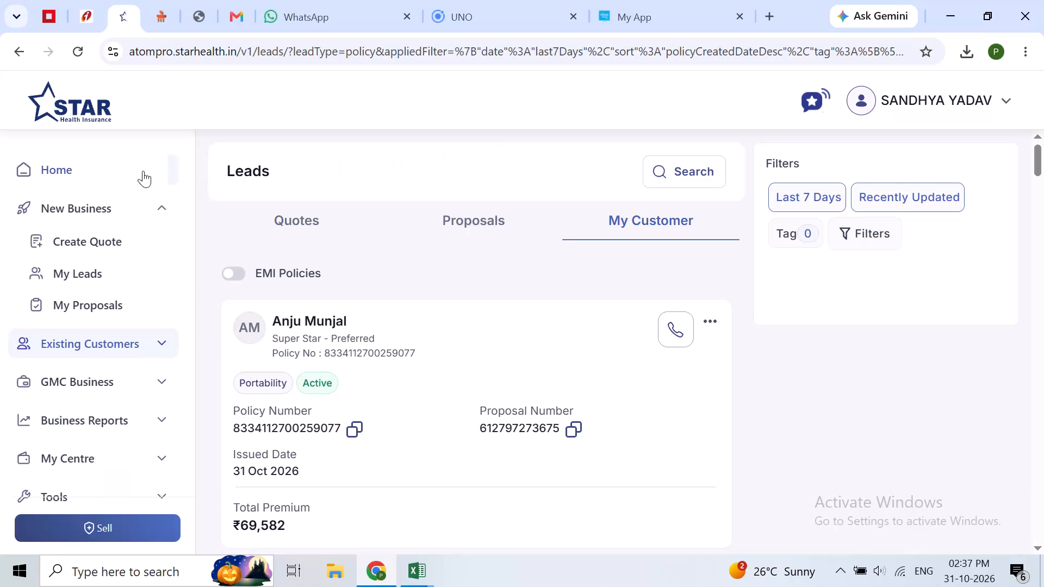
Go back to the portal's Home page, reopen the proposals, and view the My Customer and Proposals lists in Leads.
{"action": "left_click", "coordinate": [119, 161]}
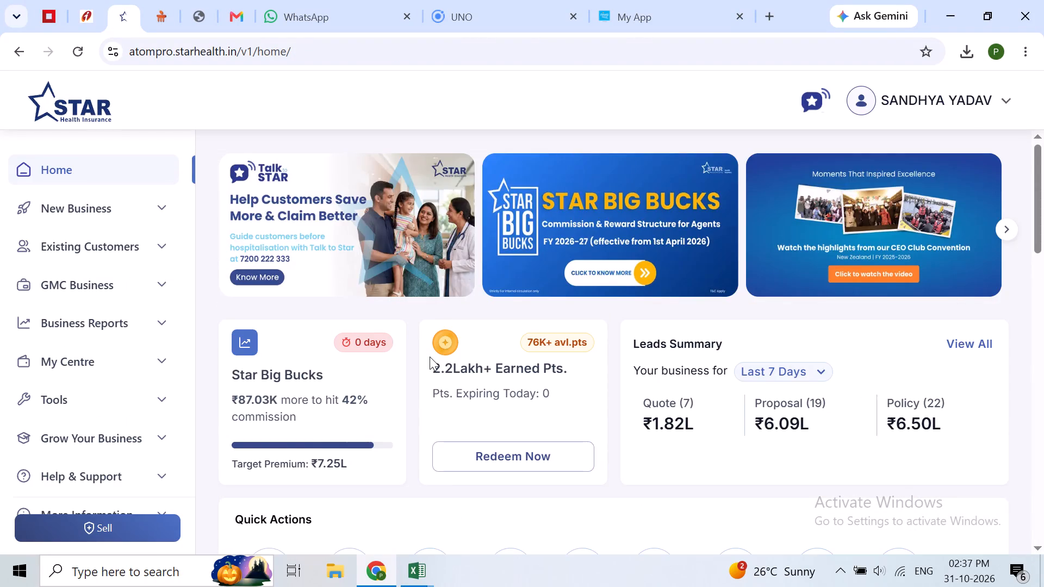
{"action": "scroll", "coordinate": [430, 357], "scroll_direction": "down", "scroll_amount": 4}
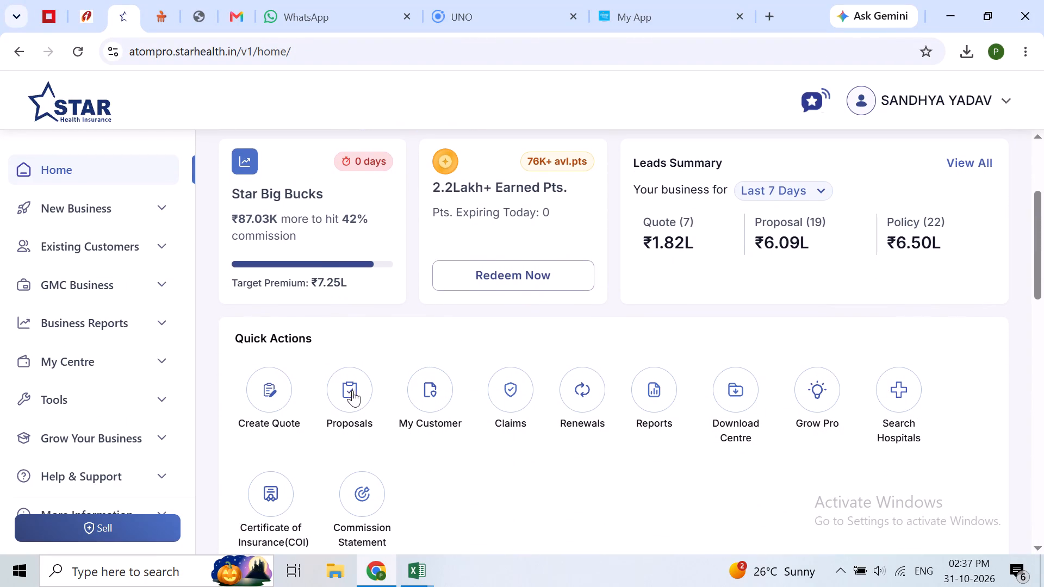
{"action": "left_click", "coordinate": [349, 393]}
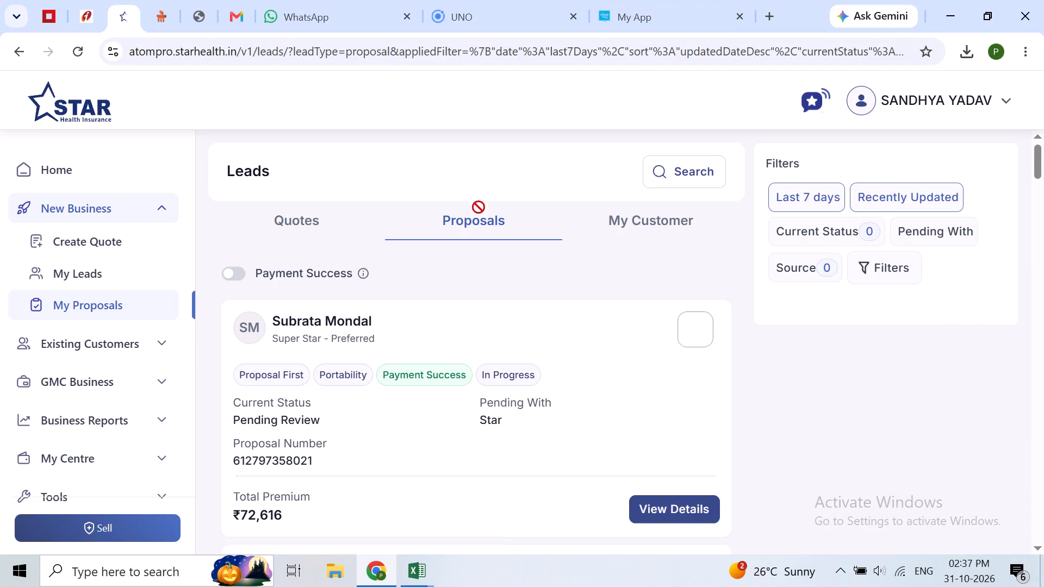
{"action": "left_click", "coordinate": [642, 227]}
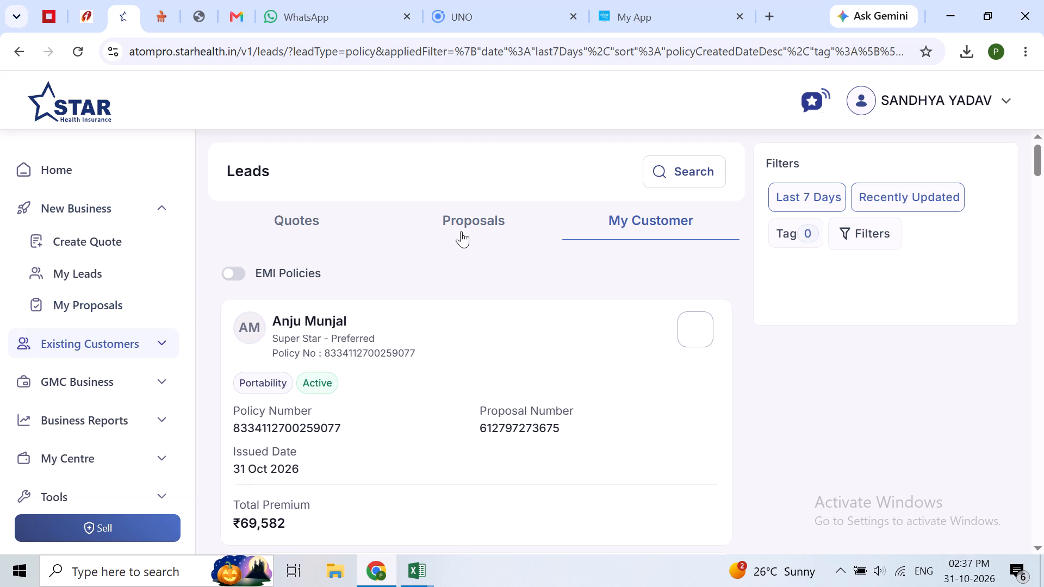
{"action": "left_click", "coordinate": [458, 218]}
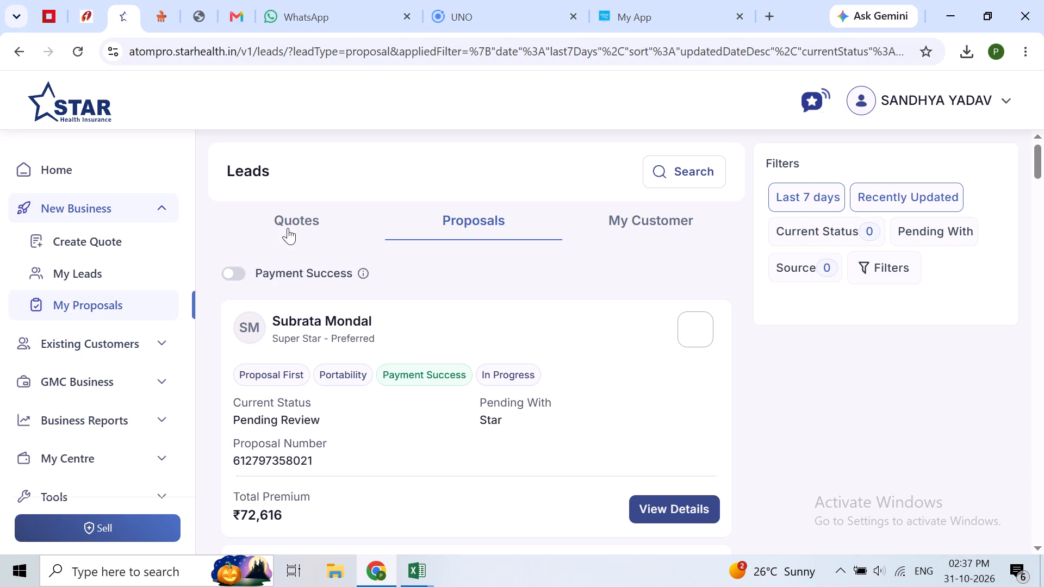
View the Quotes list in Leads, briefly switching the Payment Success filter on and off, and return to Home.
{"action": "left_click", "coordinate": [288, 227]}
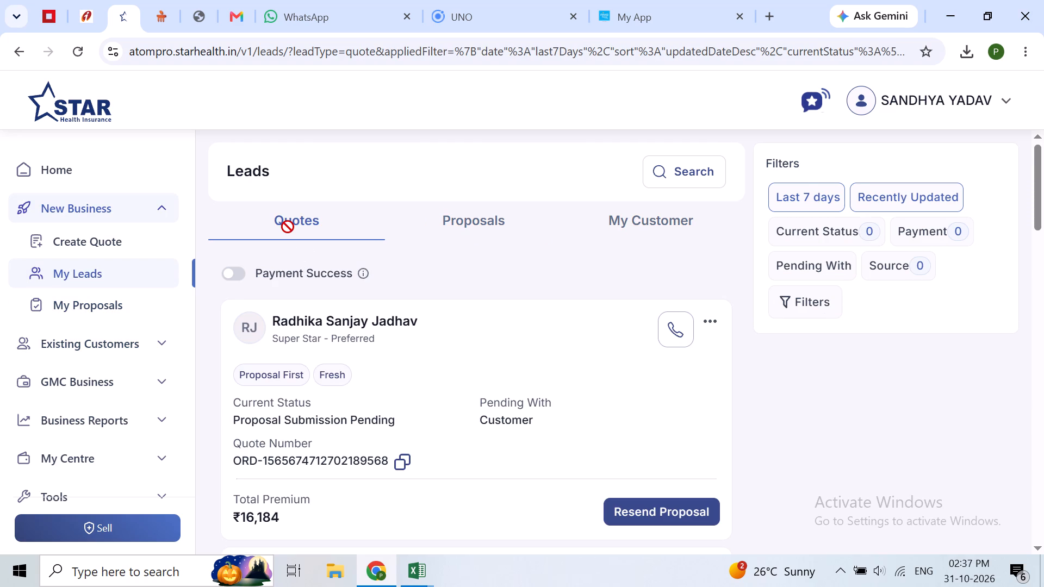
{"action": "left_click", "coordinate": [238, 280]}
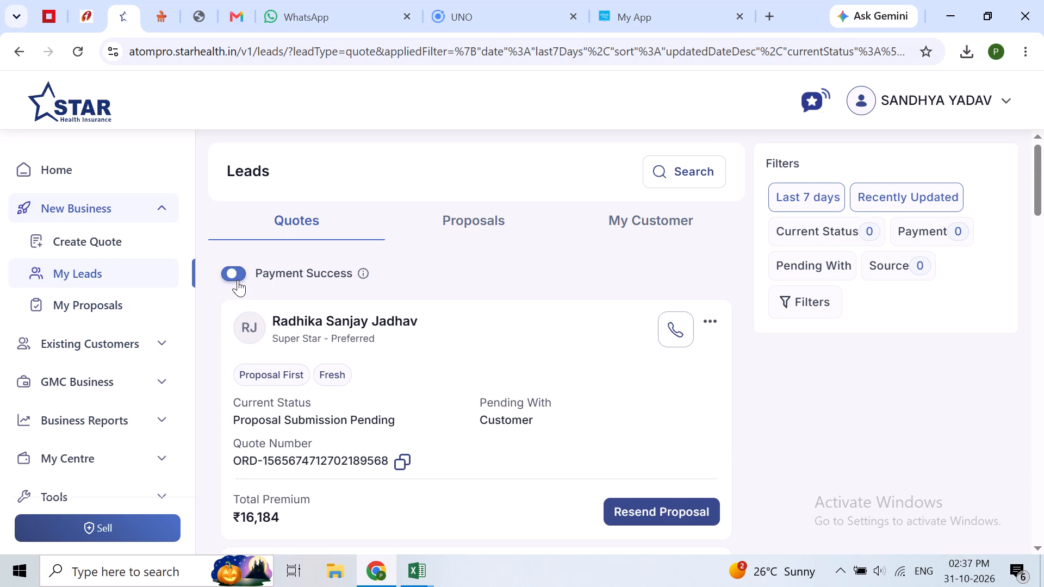
{"action": "left_click", "coordinate": [238, 280]}
{"action": "left_click", "coordinate": [41, 179]}
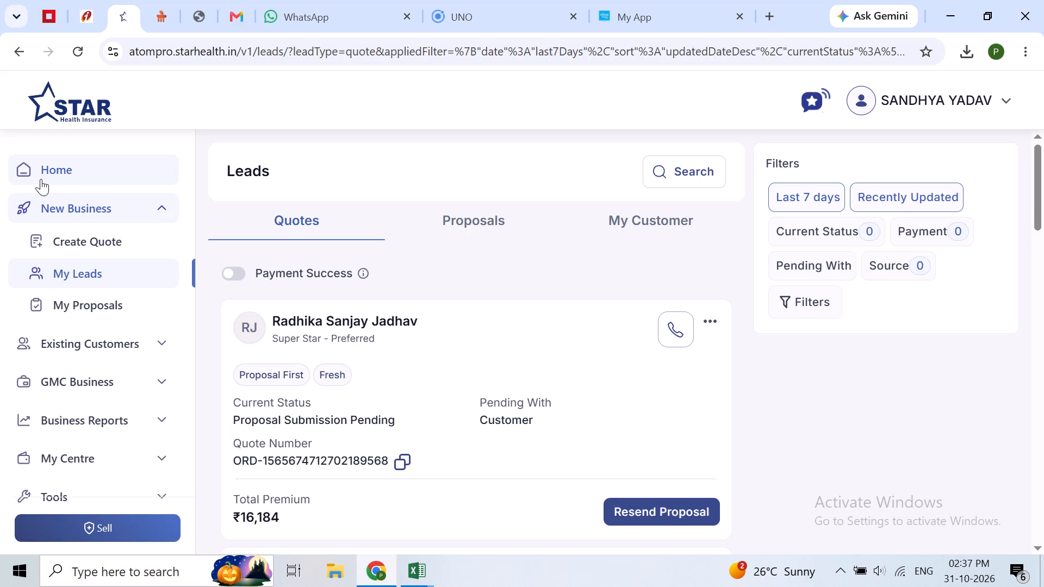
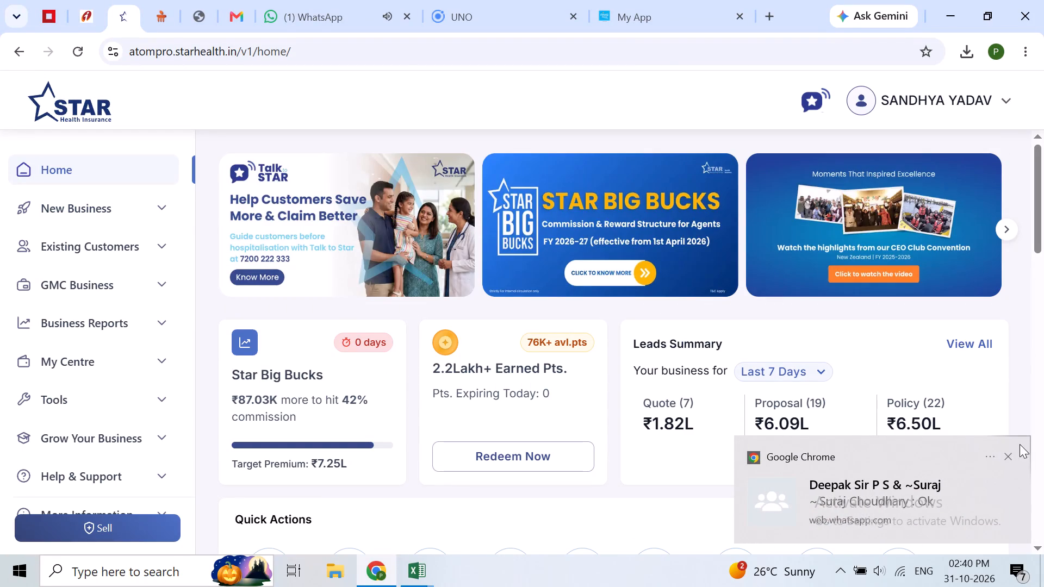
Dismiss the chat notification, view the customer policies in the My Customer list of Leads, and return to Home.
{"action": "left_click", "coordinate": [1014, 455]}
{"action": "scroll", "coordinate": [672, 446], "scroll_direction": "down", "scroll_amount": 2}
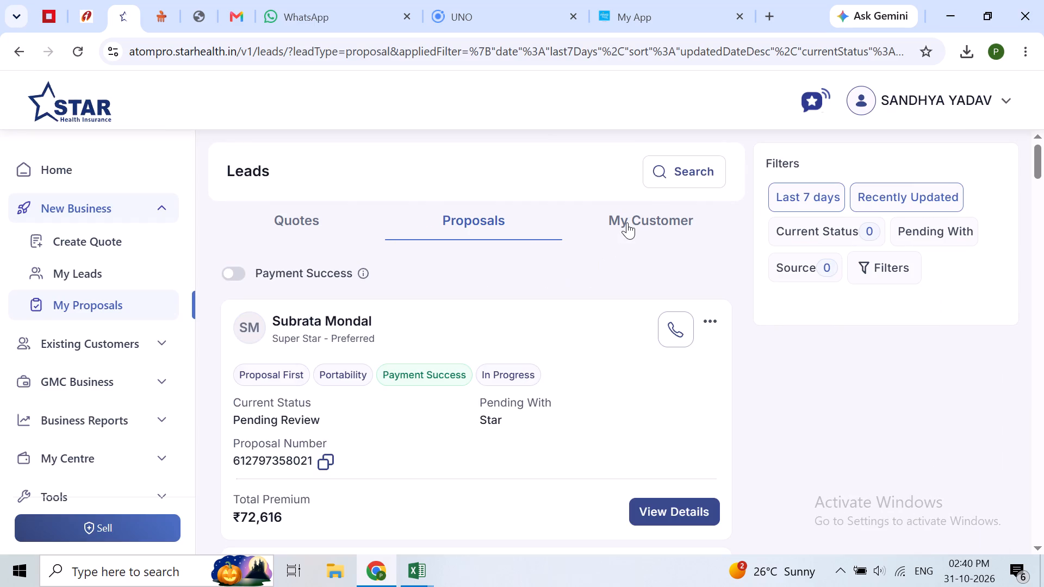
{"action": "left_click", "coordinate": [627, 222]}
{"action": "scroll", "coordinate": [259, 328], "scroll_direction": "down", "scroll_amount": 2}
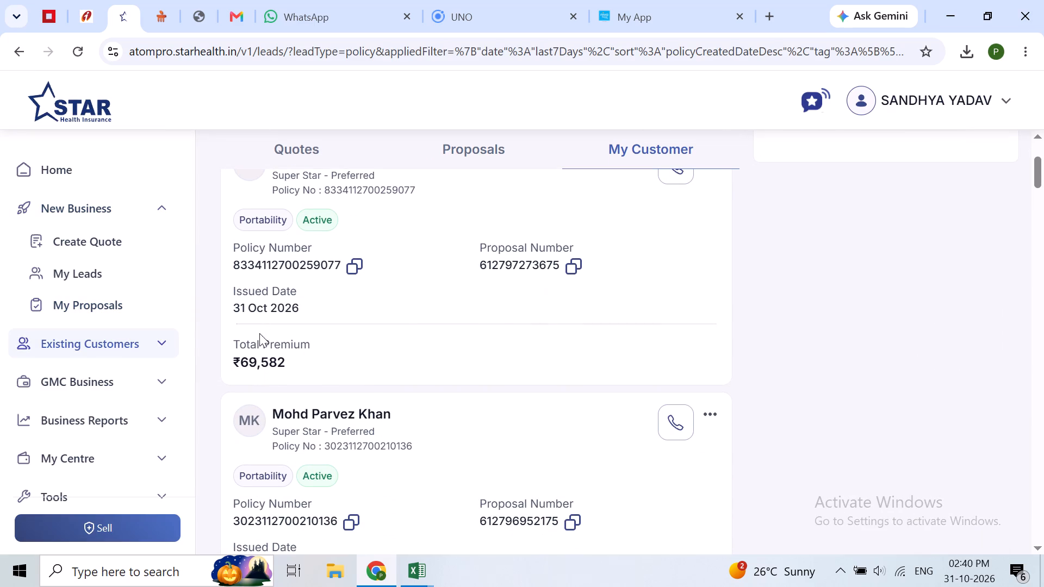
{"action": "left_click", "coordinate": [44, 178]}
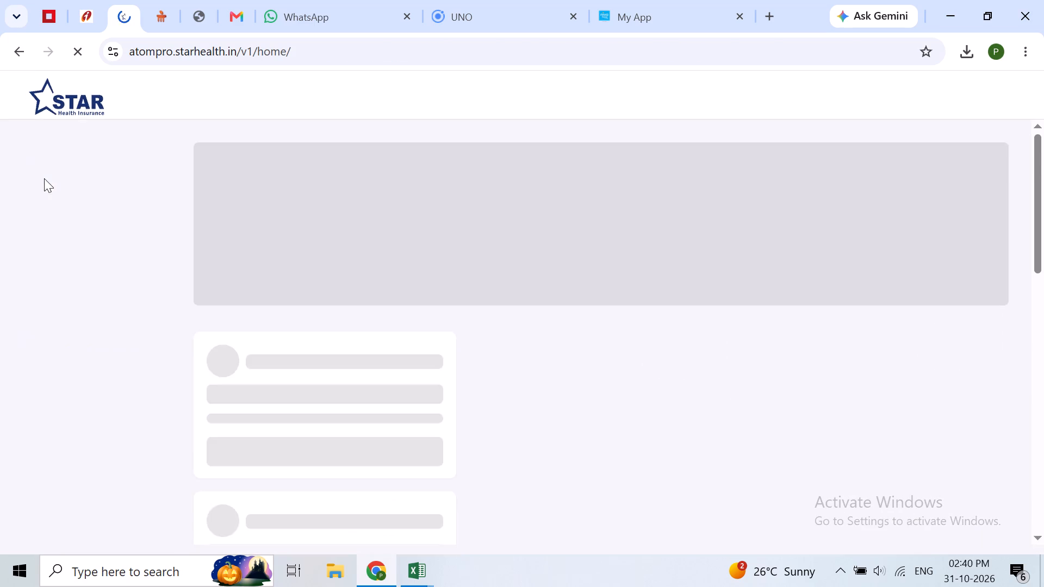
Open a new browser tab.
{"action": "left_click", "coordinate": [608, 0]}
{"action": "left_click", "coordinate": [773, 8]}
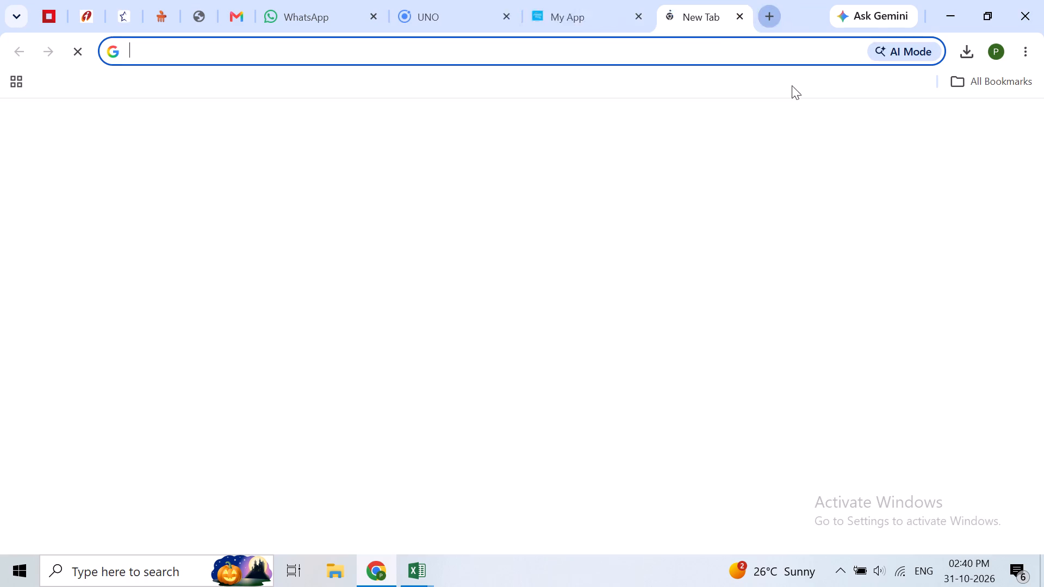
Switch to Excel, view the OCT MIS (2) workbook and the September MIS workbook's Star Cases Excel sheet, and return to Chrome.
{"action": "left_click", "coordinate": [417, 577]}
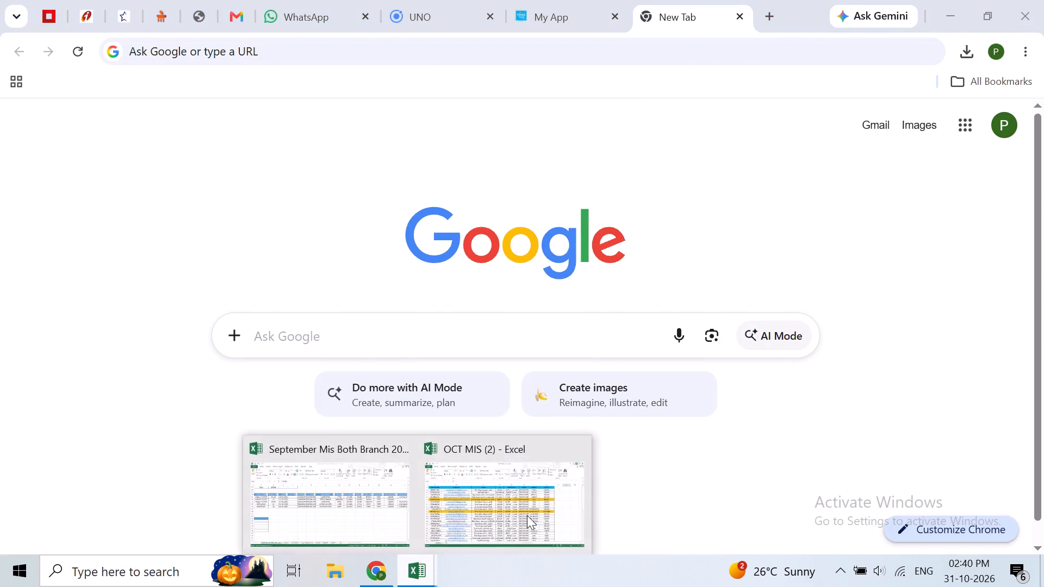
{"action": "left_click", "coordinate": [526, 515]}
{"action": "left_click", "coordinate": [440, 567]}
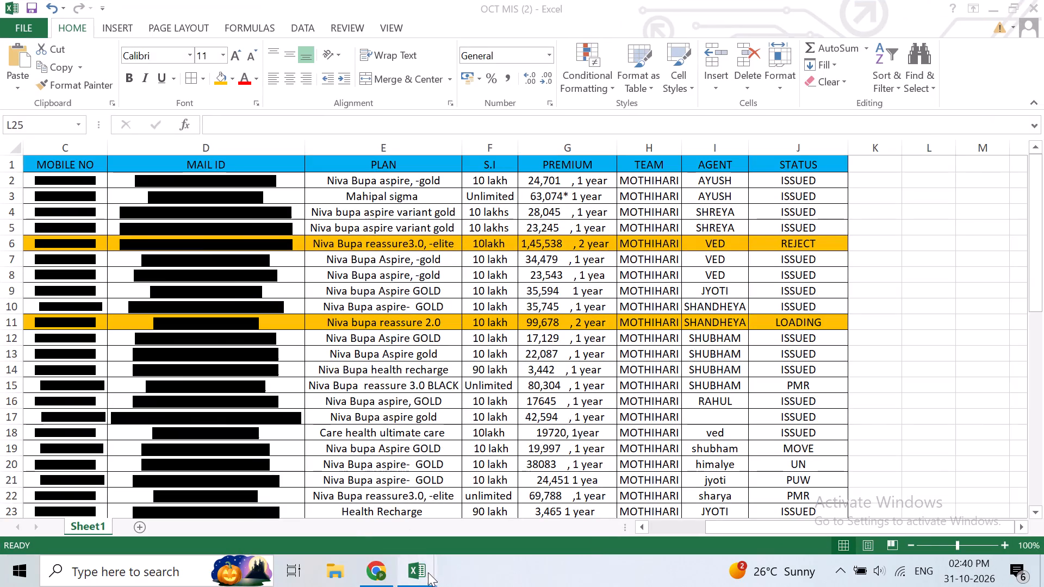
{"action": "left_click", "coordinate": [428, 572]}
{"action": "left_click", "coordinate": [337, 536]}
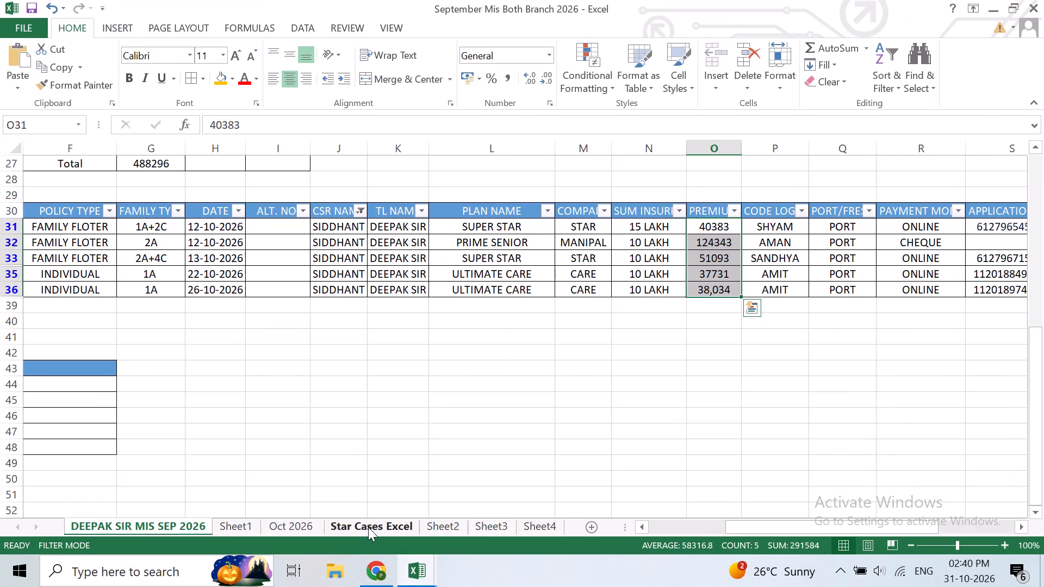
{"action": "left_click", "coordinate": [368, 527]}
{"action": "scroll", "coordinate": [576, 417], "scroll_direction": "up", "scroll_amount": 5}
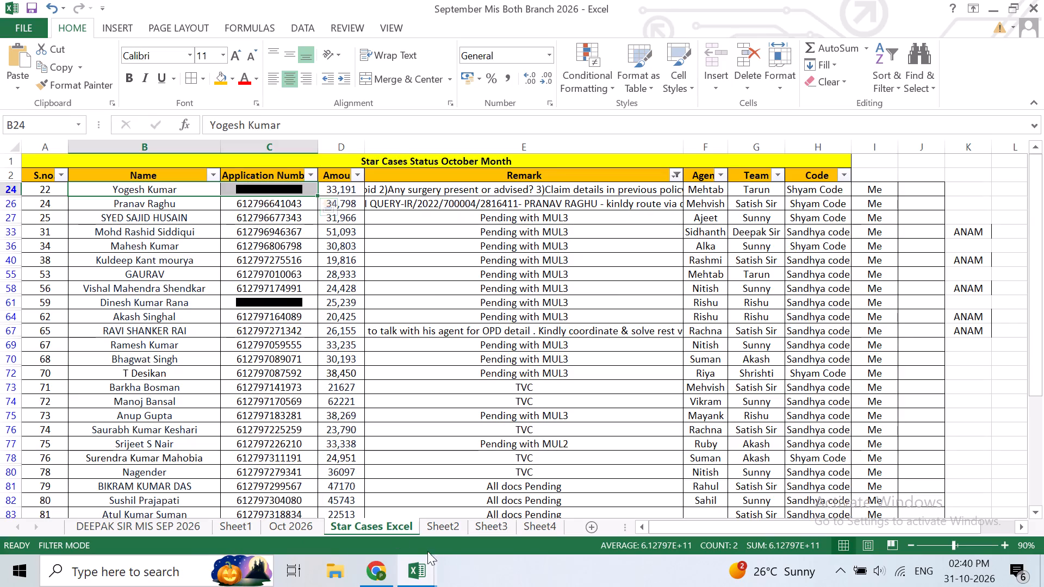
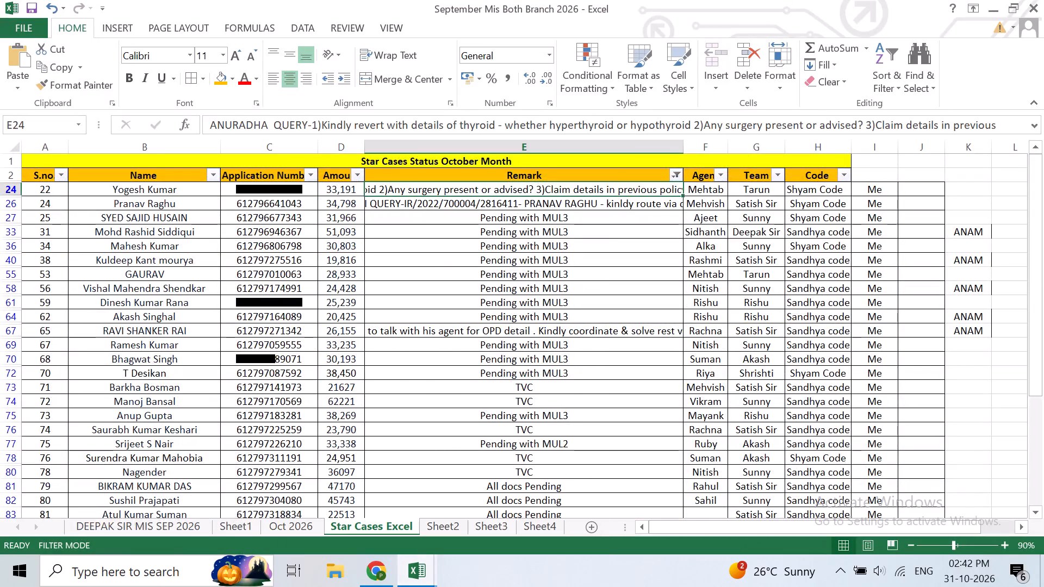
Replace the remark for S.no. 22 in the Star Cases Excel sheet with "Send" and save the workbook.
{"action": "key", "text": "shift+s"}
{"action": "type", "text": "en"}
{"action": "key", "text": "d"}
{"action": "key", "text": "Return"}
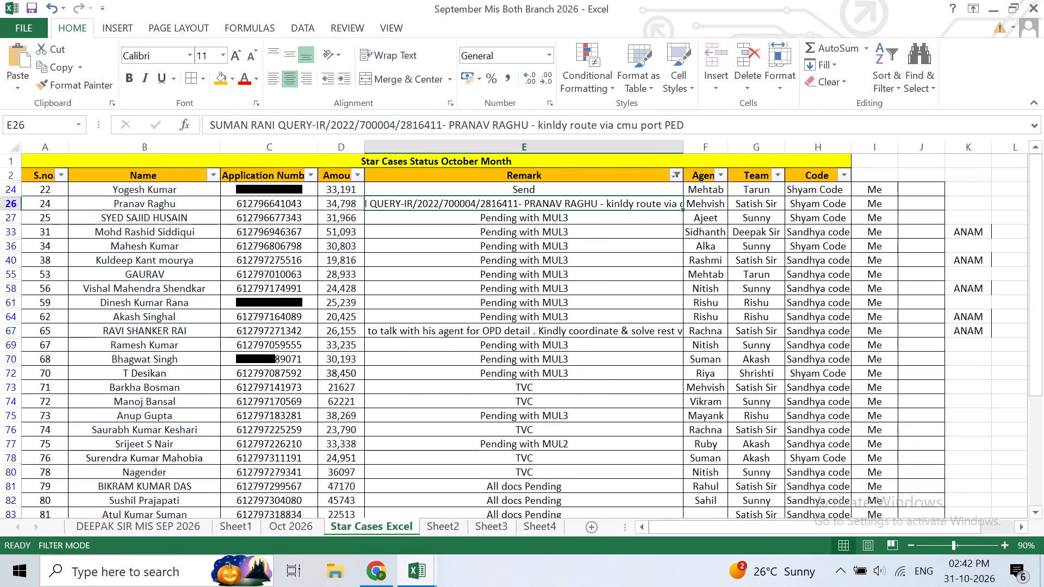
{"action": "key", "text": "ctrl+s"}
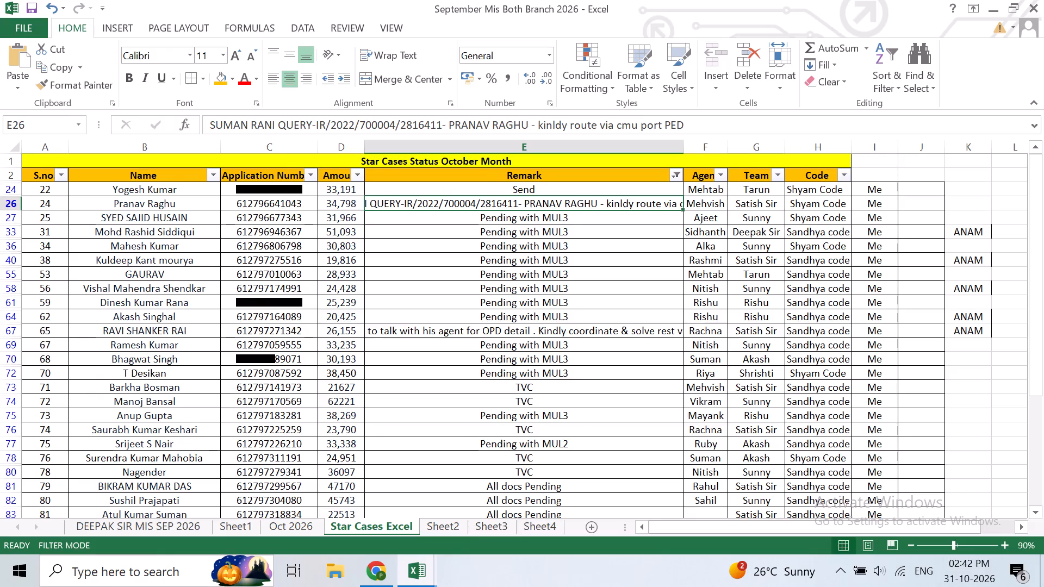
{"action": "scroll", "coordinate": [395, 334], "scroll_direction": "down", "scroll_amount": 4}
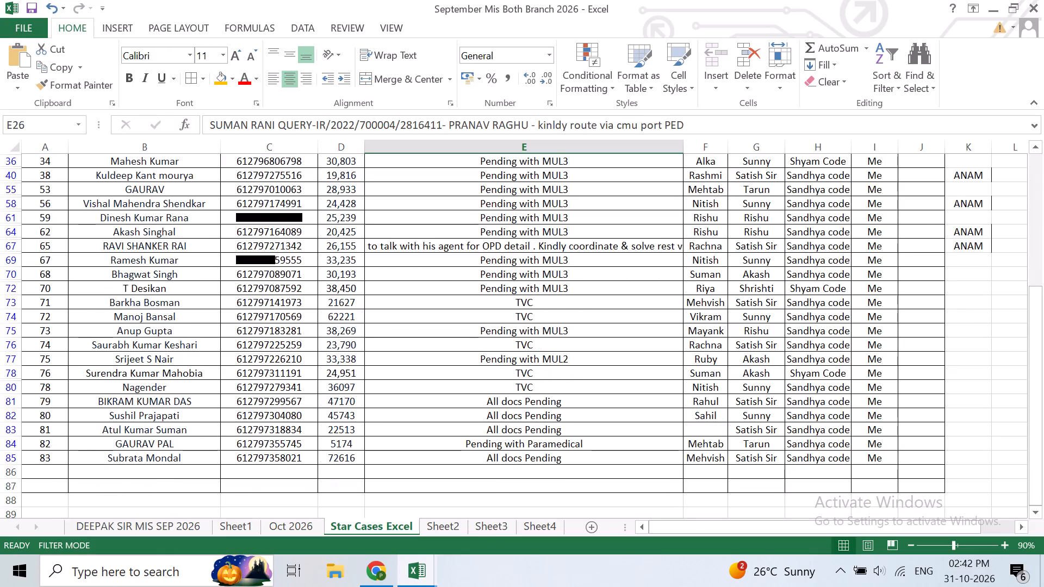
Examine the remarks and agents of the last records in the Star Cases Excel sheet and check the Remark filter options.
{"action": "left_click", "coordinate": [615, 374]}
{"action": "left_click", "coordinate": [456, 376]}
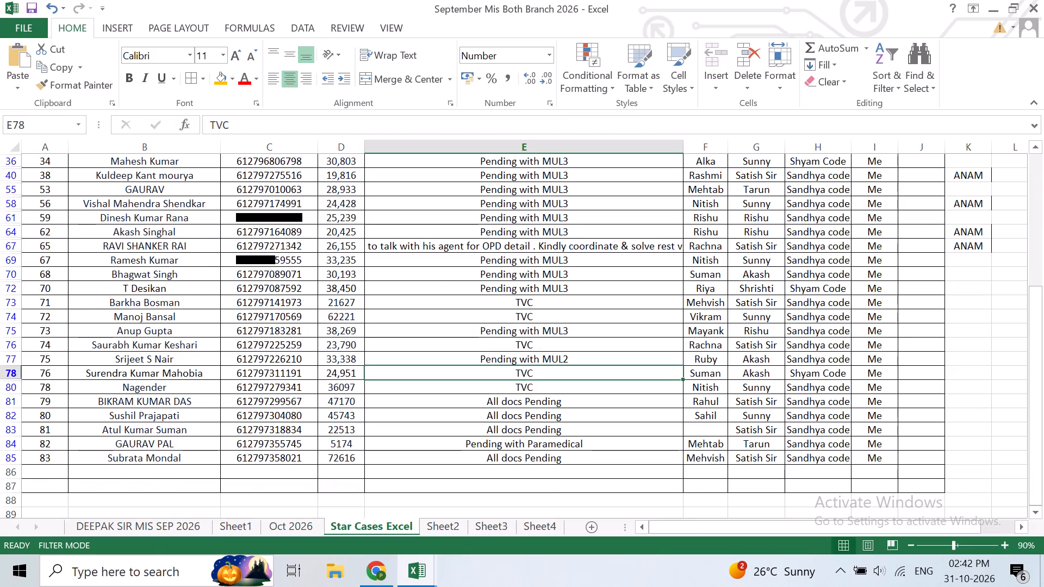
{"action": "left_click", "coordinate": [361, 372]}
{"action": "left_click", "coordinate": [217, 383]}
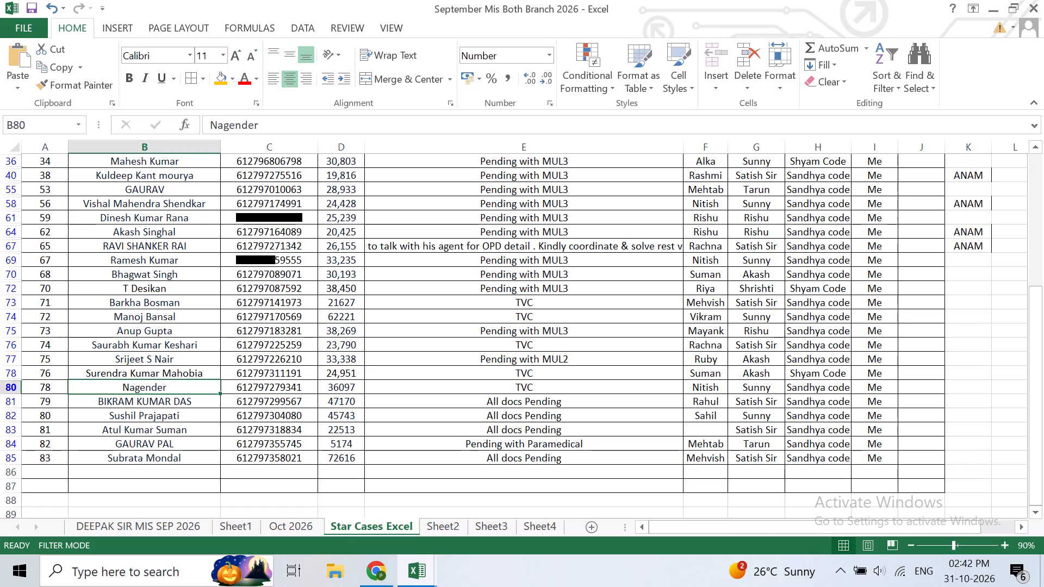
{"action": "left_click", "coordinate": [703, 403]}
{"action": "left_click", "coordinate": [700, 363]}
{"action": "left_click", "coordinate": [703, 354]}
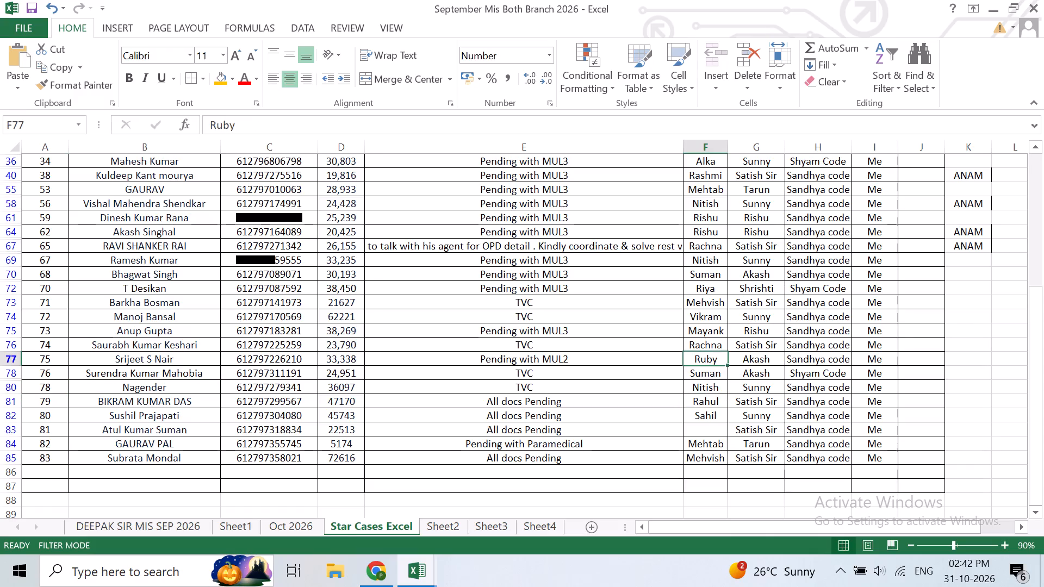
{"action": "left_click", "coordinate": [537, 388]}
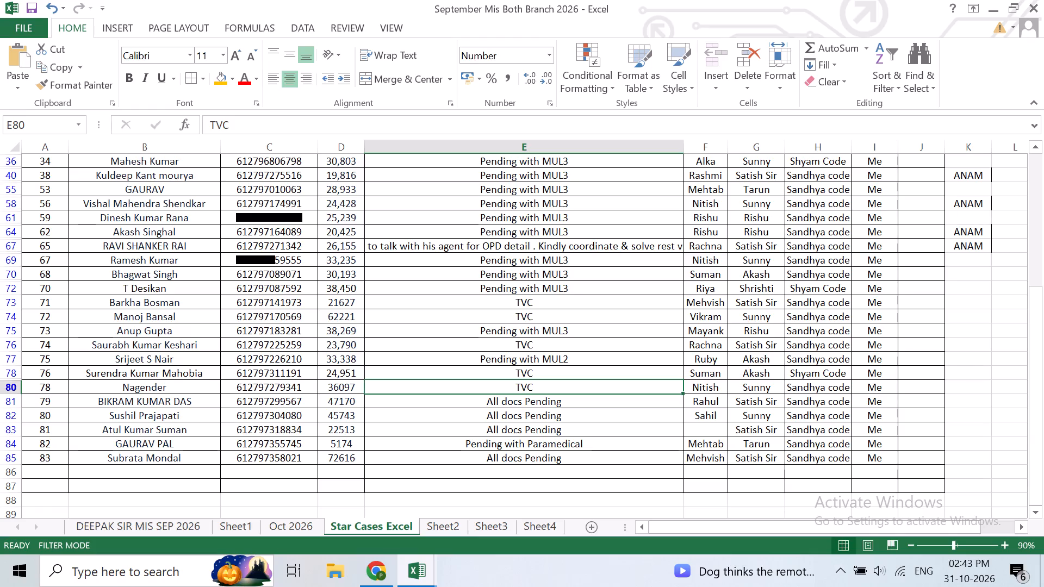
{"action": "scroll", "coordinate": [433, 446], "scroll_direction": "up", "scroll_amount": 3}
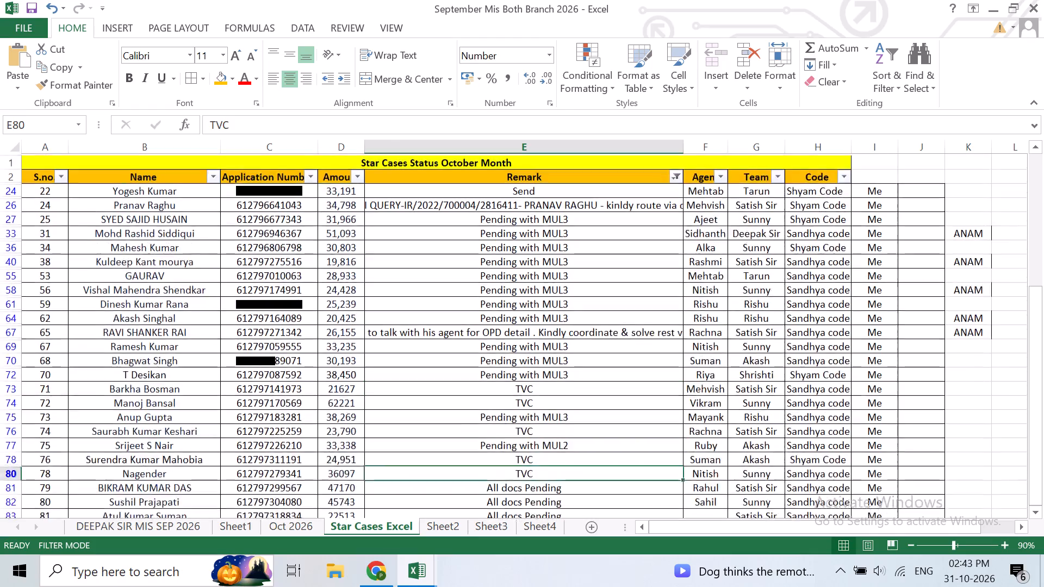
{"action": "scroll", "coordinate": [433, 446], "scroll_direction": "up", "scroll_amount": 2}
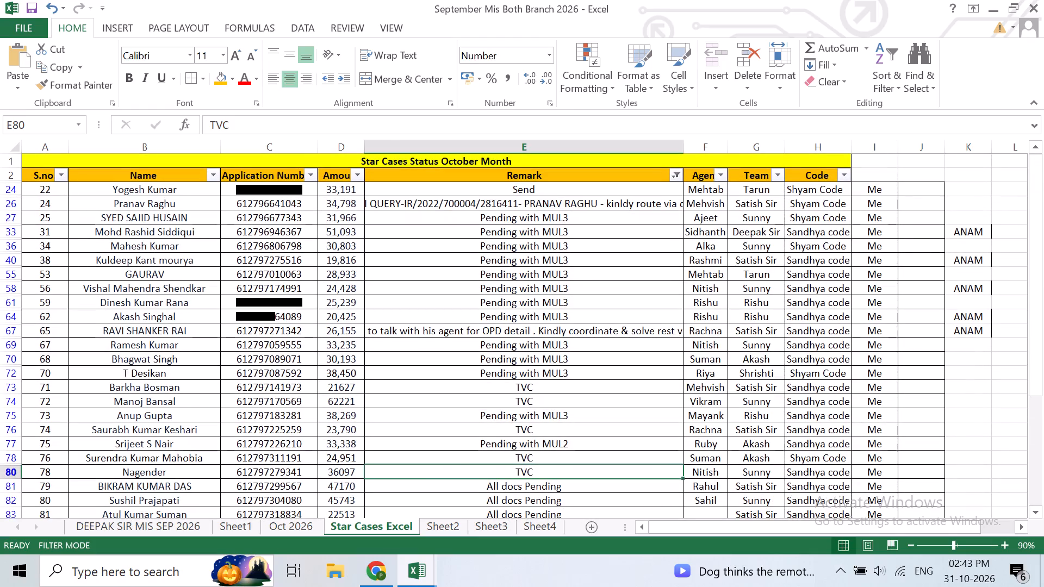
{"action": "left_click", "coordinate": [680, 171]}
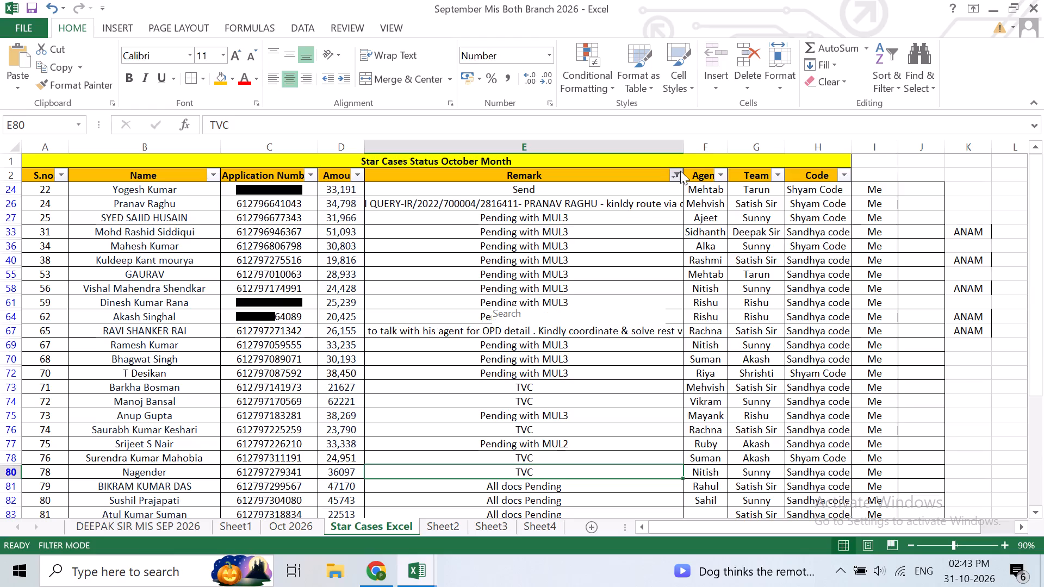
{"action": "left_click", "coordinate": [657, 416]}
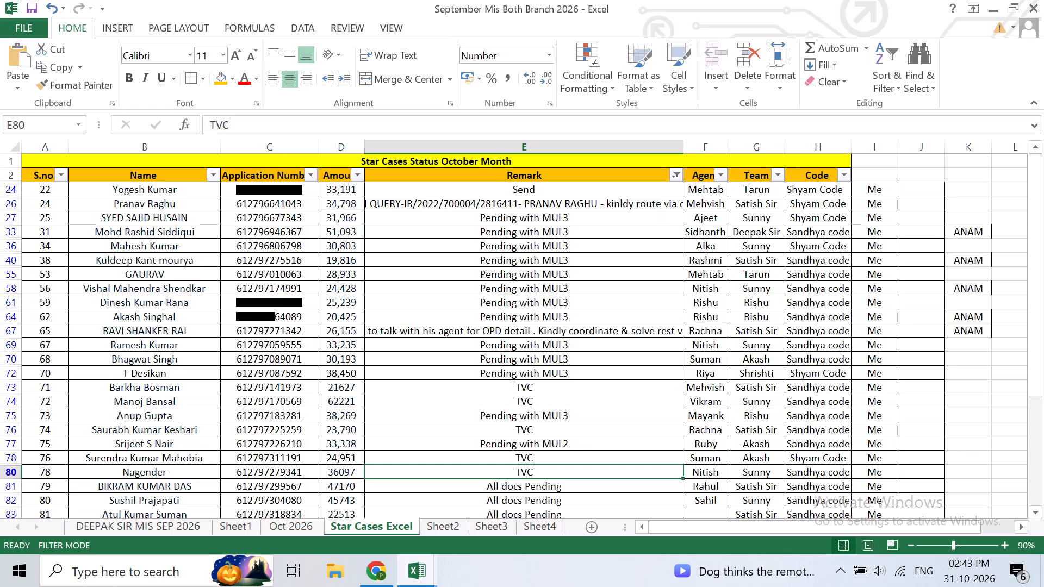
Read the full remark and agent for the record with S.no 65 and review the remaining filtered cases.
{"action": "left_click_drag", "start_coordinate": [678, 330], "coordinate": [664, 351]}
{"action": "left_click", "coordinate": [498, 339]}
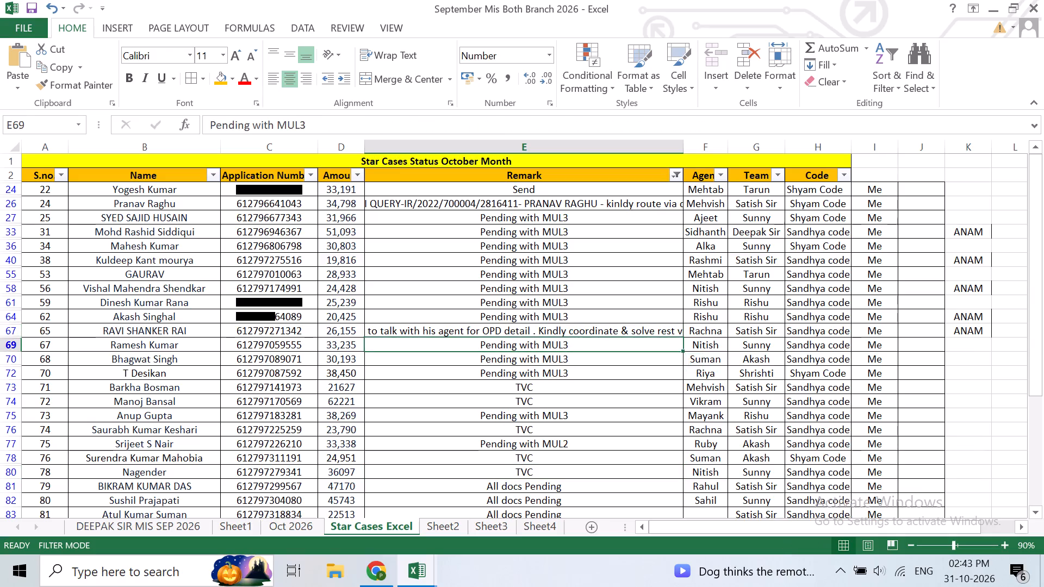
{"action": "left_click", "coordinate": [485, 327]}
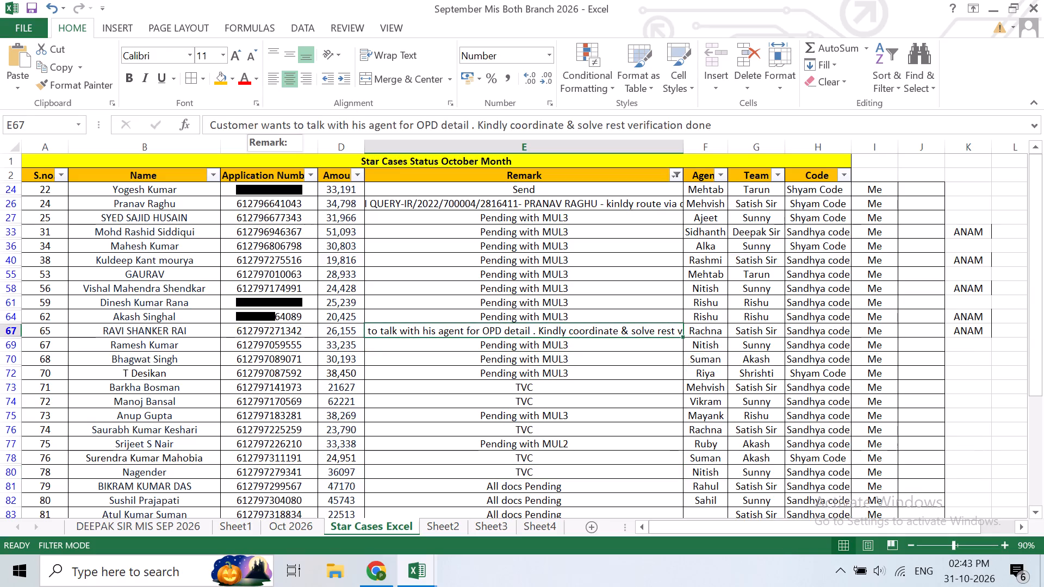
{"action": "key", "text": "Right"}
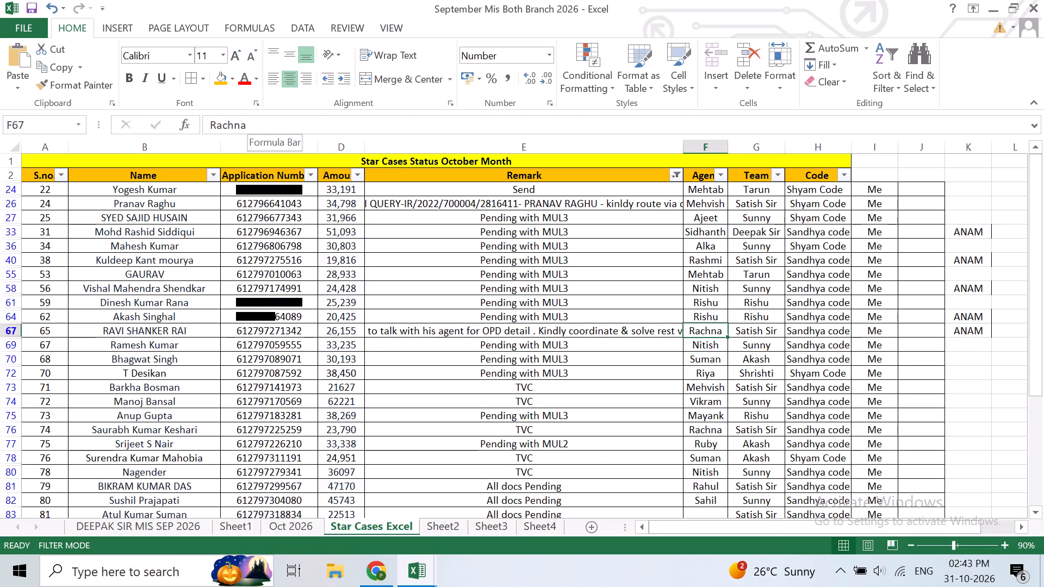
{"action": "left_click", "coordinate": [453, 334]}
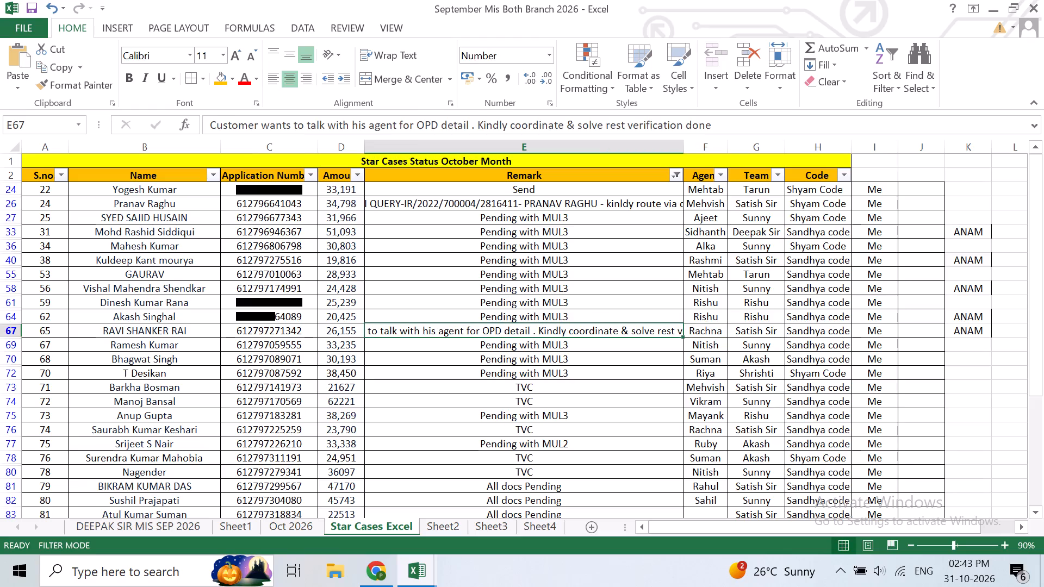
{"action": "scroll", "coordinate": [518, 390], "scroll_direction": "down", "scroll_amount": 4}
{"action": "scroll", "coordinate": [582, 425], "scroll_direction": "up", "scroll_amount": 3}
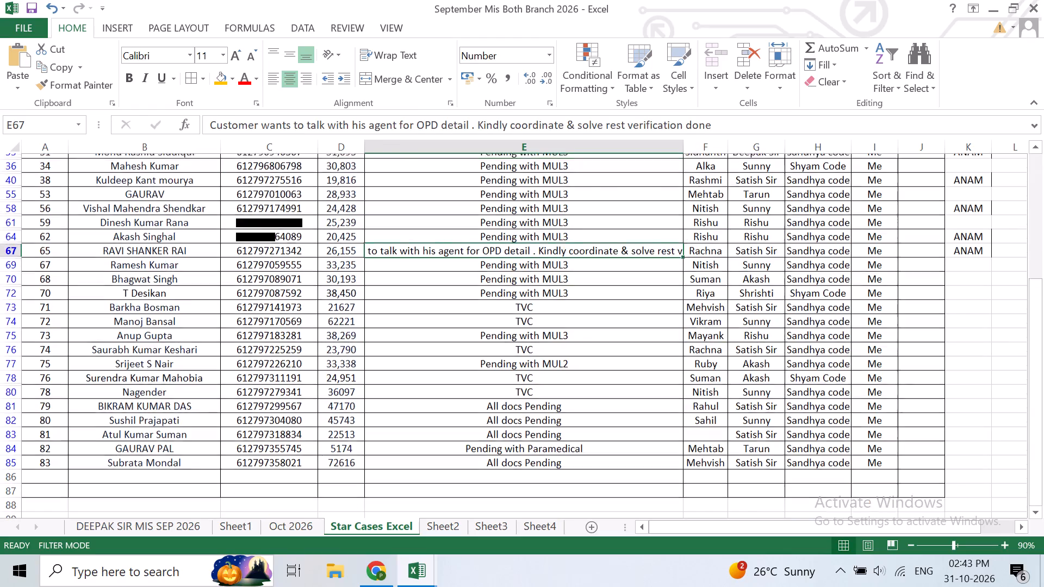
Include the Send value in the Remark column filter and apply the filter.
{"action": "scroll", "coordinate": [582, 425], "scroll_direction": "up", "scroll_amount": 3}
{"action": "left_click", "coordinate": [674, 177]}
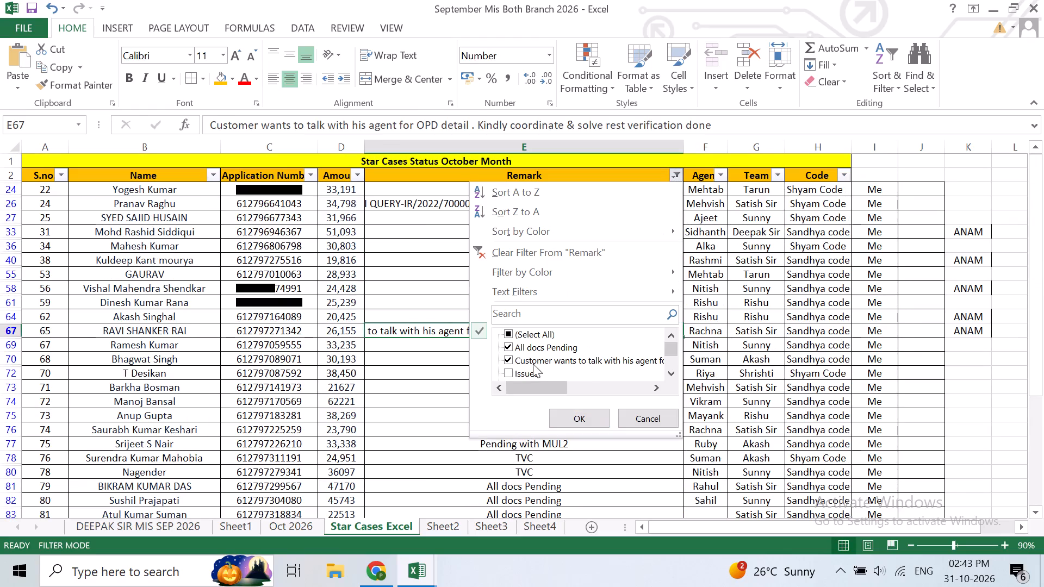
{"action": "triple_click", "coordinate": [667, 373]}
{"action": "triple_click", "coordinate": [666, 373]}
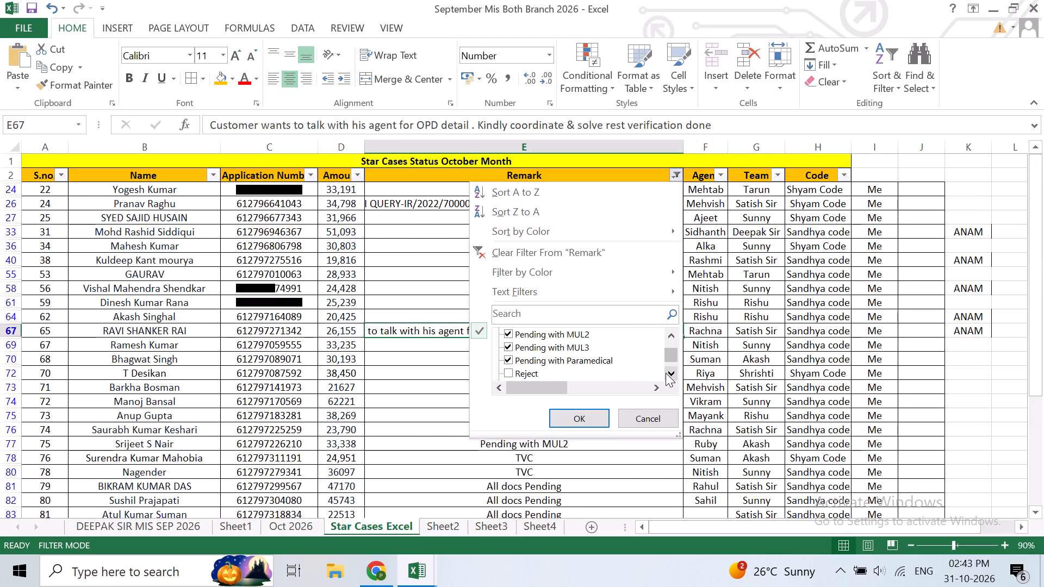
{"action": "left_click", "coordinate": [509, 360]}
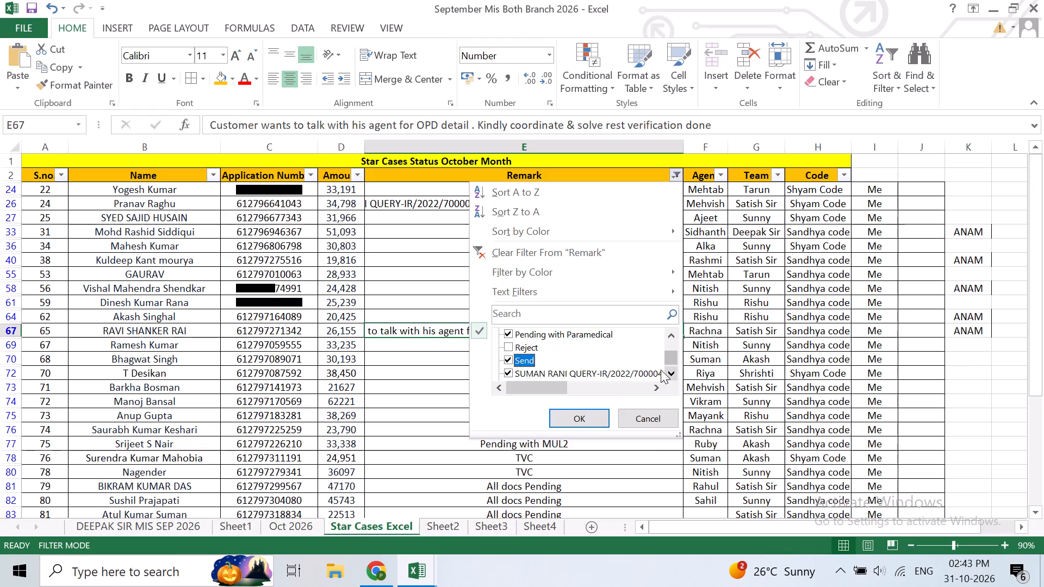
{"action": "triple_click", "coordinate": [670, 371]}
{"action": "left_click", "coordinate": [670, 372]}
{"action": "left_click", "coordinate": [587, 420]}
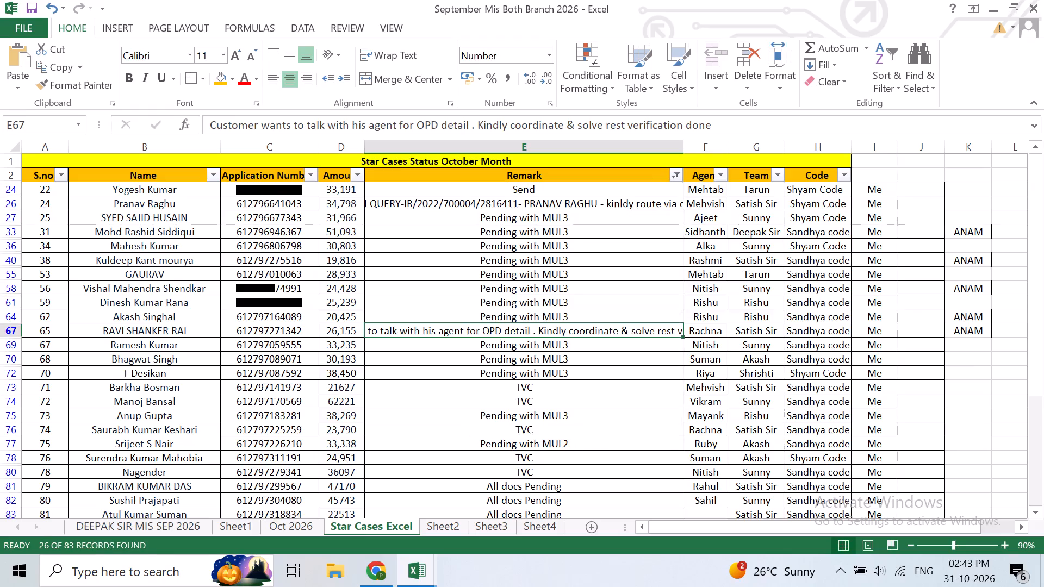
Examine the remarks at the end of the filtered list, highlighting Name through Agent for records S.no 79 to 83.
{"action": "scroll", "coordinate": [436, 377], "scroll_direction": "down", "scroll_amount": 4}
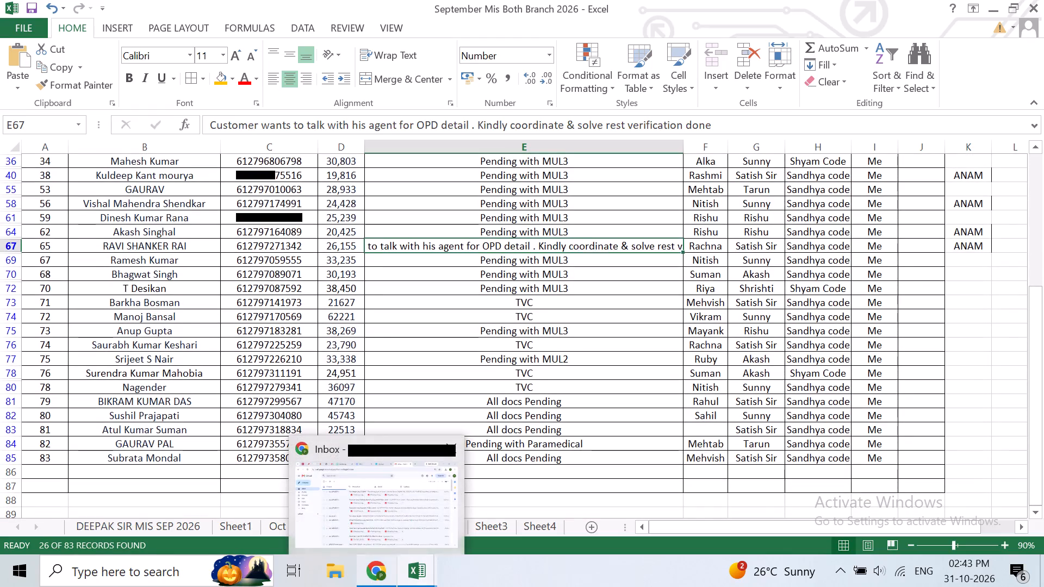
{"action": "left_click", "coordinate": [649, 369]}
{"action": "left_click", "coordinate": [546, 426]}
{"action": "left_click", "coordinate": [554, 388]}
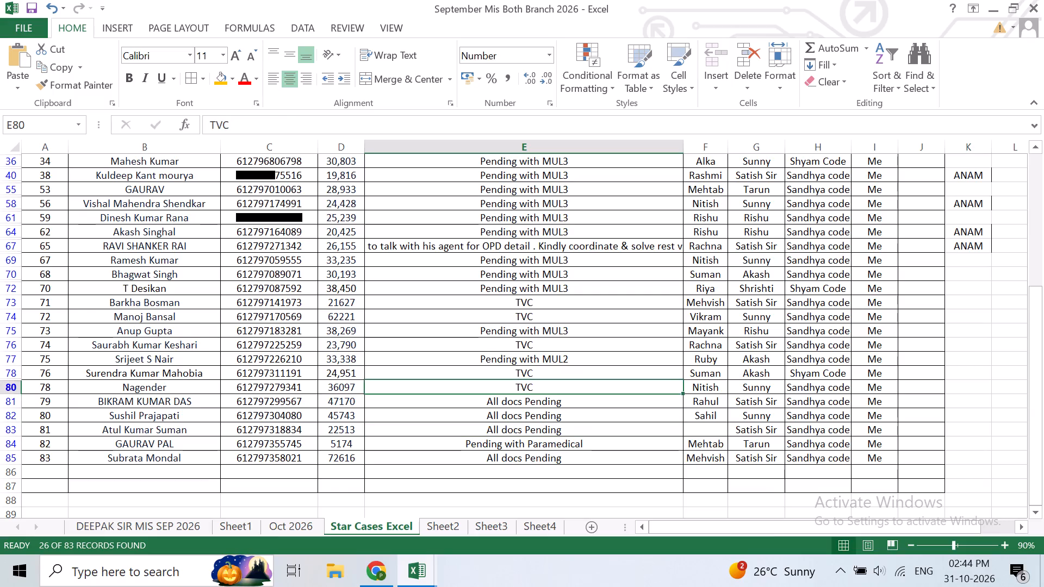
{"action": "left_click", "coordinate": [494, 394]}
{"action": "left_click", "coordinate": [501, 405]}
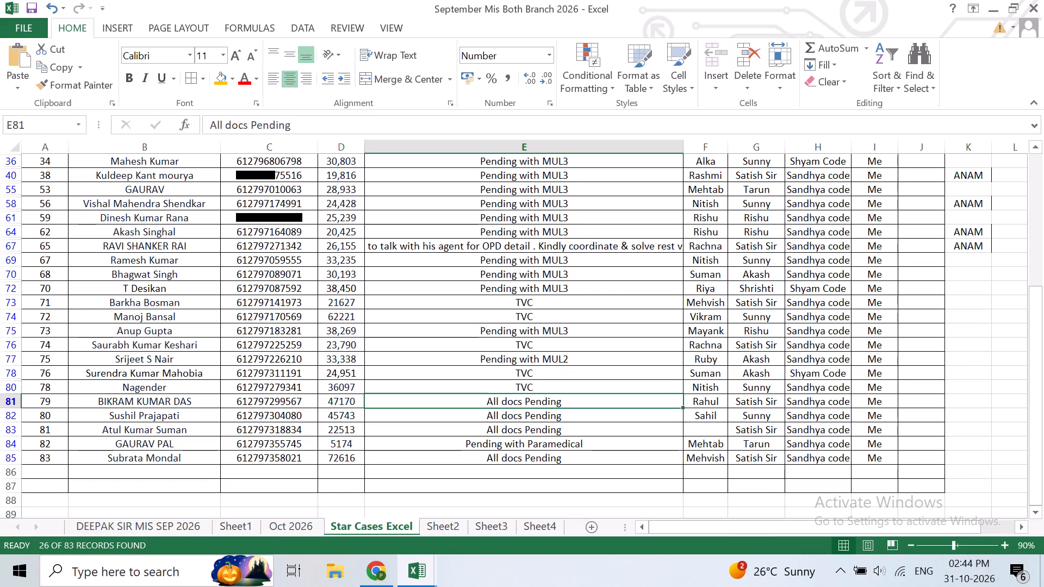
{"action": "left_click_drag", "start_coordinate": [172, 400], "coordinate": [573, 465]}
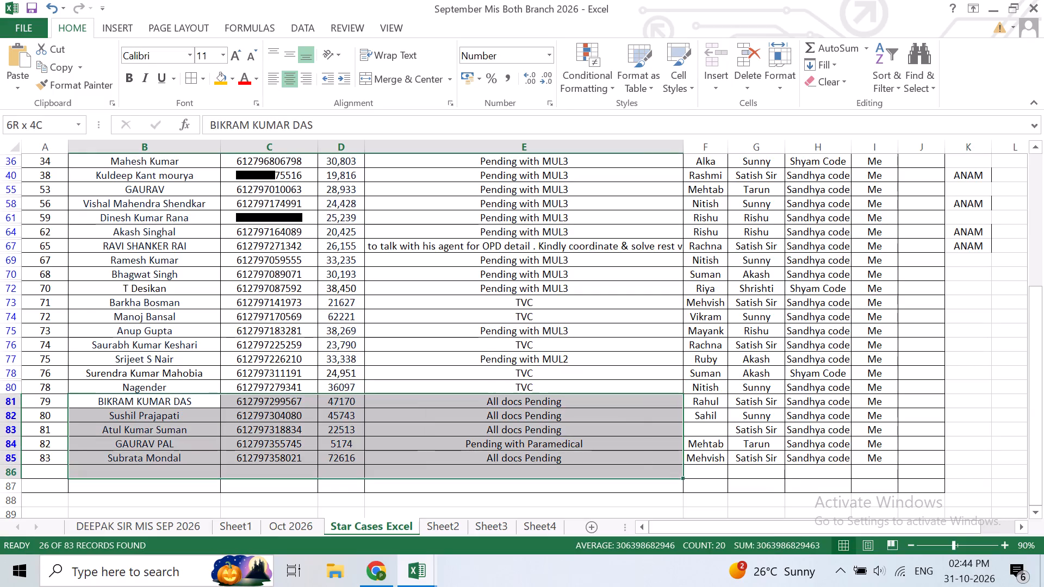
{"action": "left_click_drag", "start_coordinate": [573, 465], "coordinate": [686, 457]}
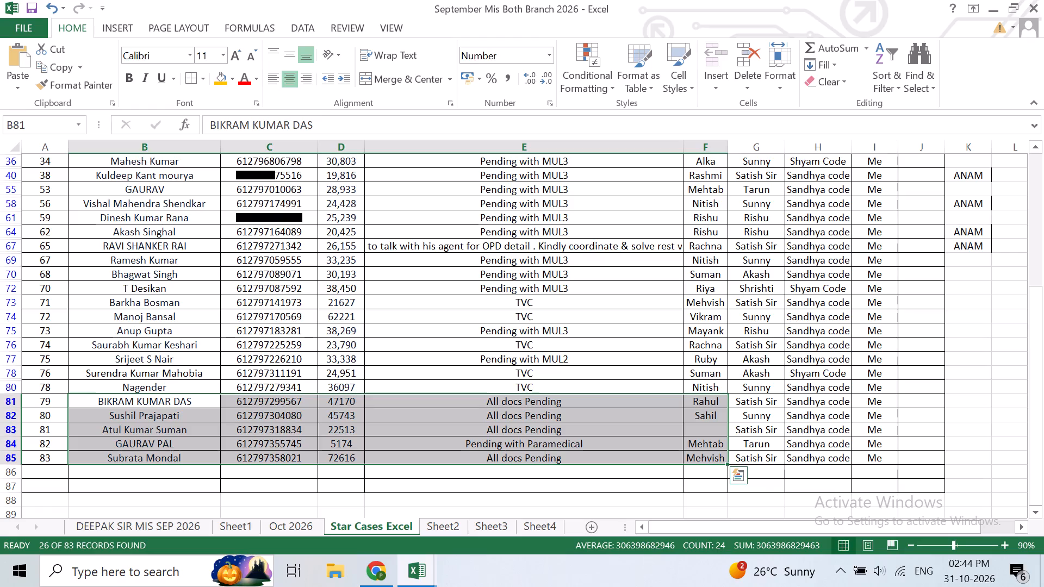
Set the remark of the record with S.no 22 to "Submiited".
{"action": "scroll", "coordinate": [374, 373], "scroll_direction": "up", "scroll_amount": 8}
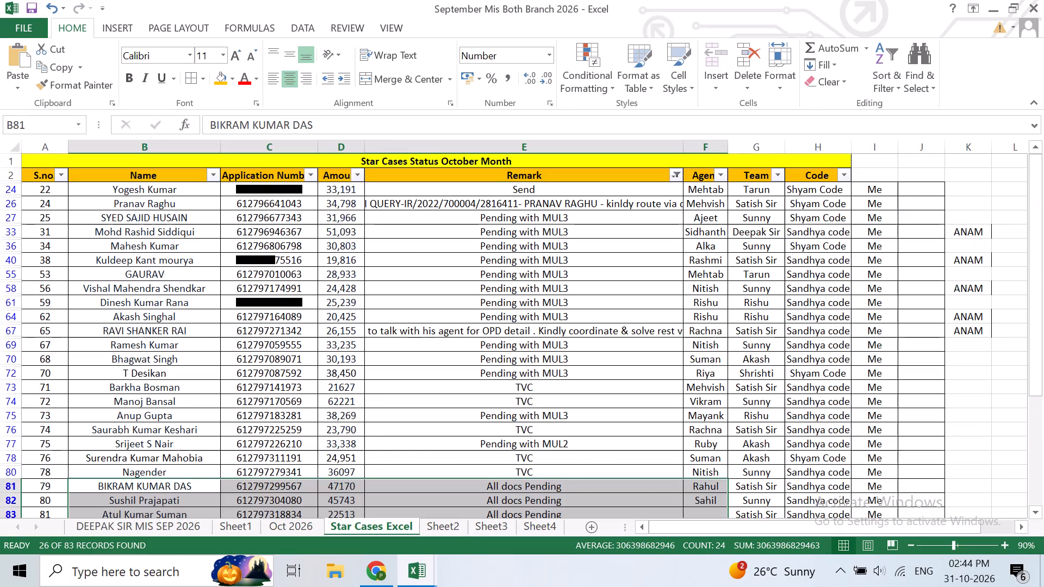
{"action": "left_click", "coordinate": [482, 186]}
{"action": "type", "text": "Sy"}
{"action": "key", "text": "BackSpace"}
{"action": "type", "text": "ubmiited"}
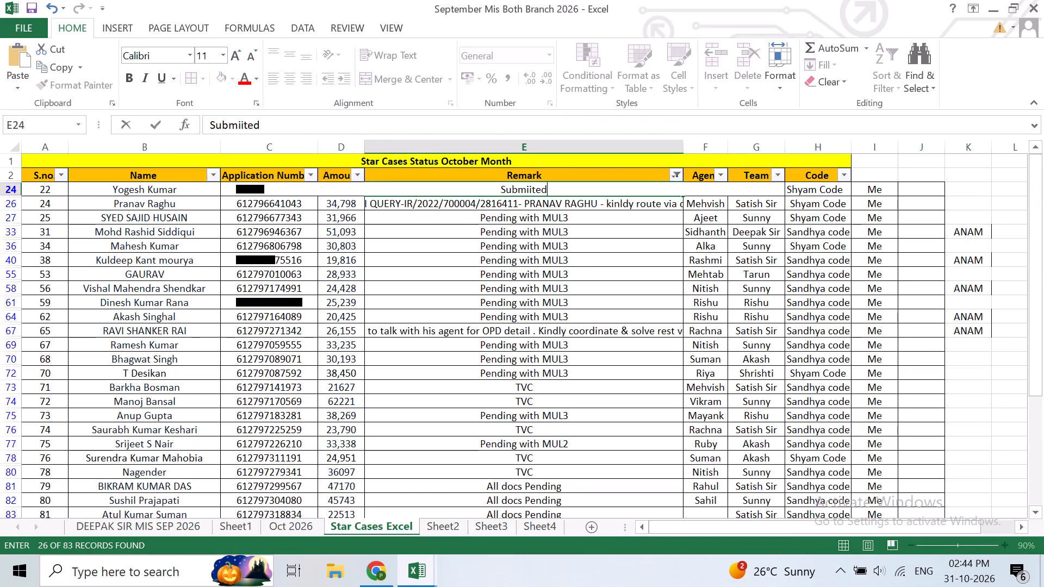
{"action": "key", "text": "Return"}
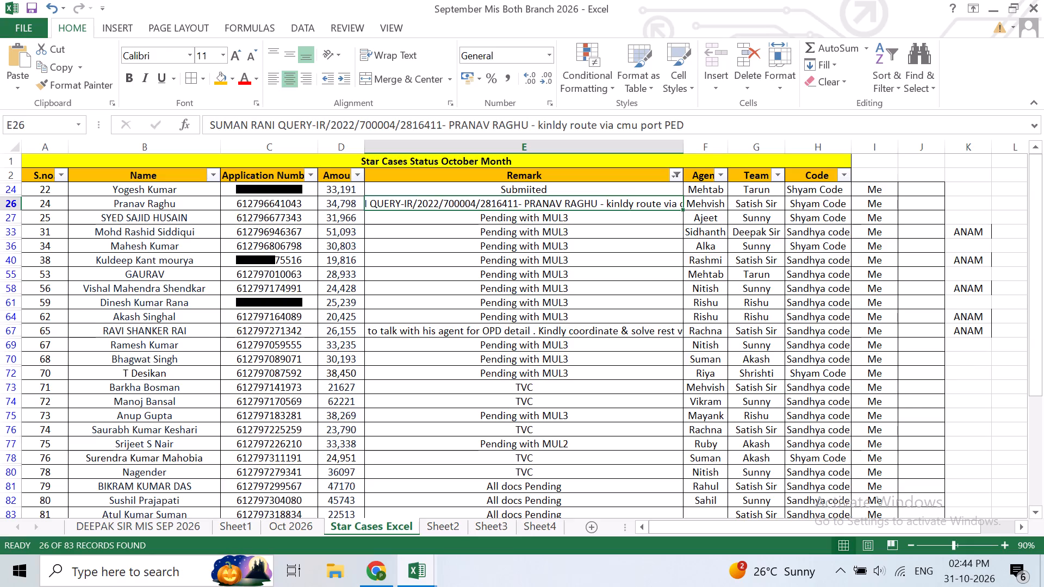
Open the remark of the record with S.no 22 for editing.
{"action": "double_click", "coordinate": [530, 190]}
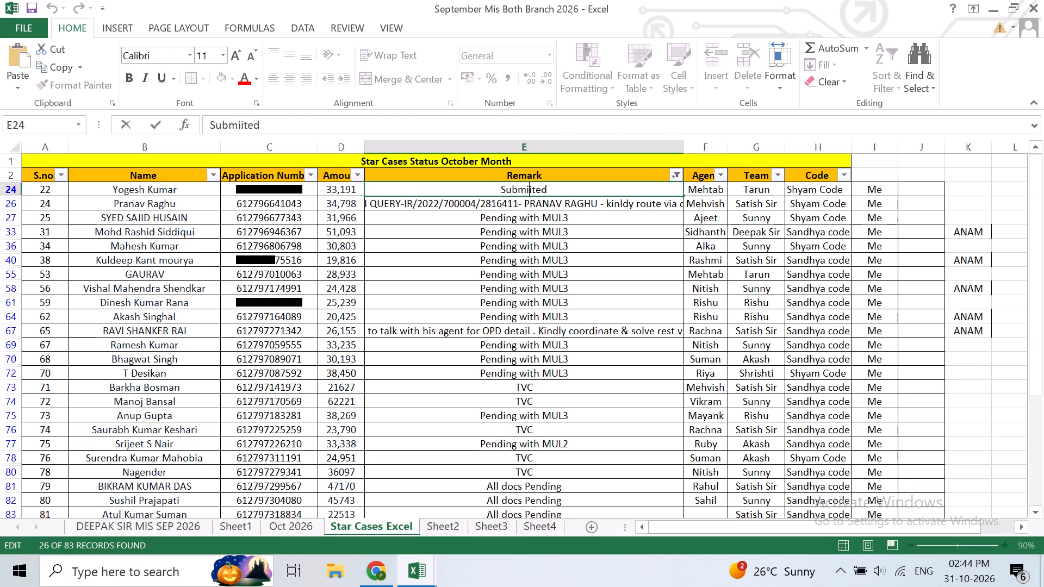
Correct the spelling of the remark for the record with S.no 22 to "Submitted".
{"action": "key", "text": "BackSpace"}
{"action": "key", "text": "Right"}
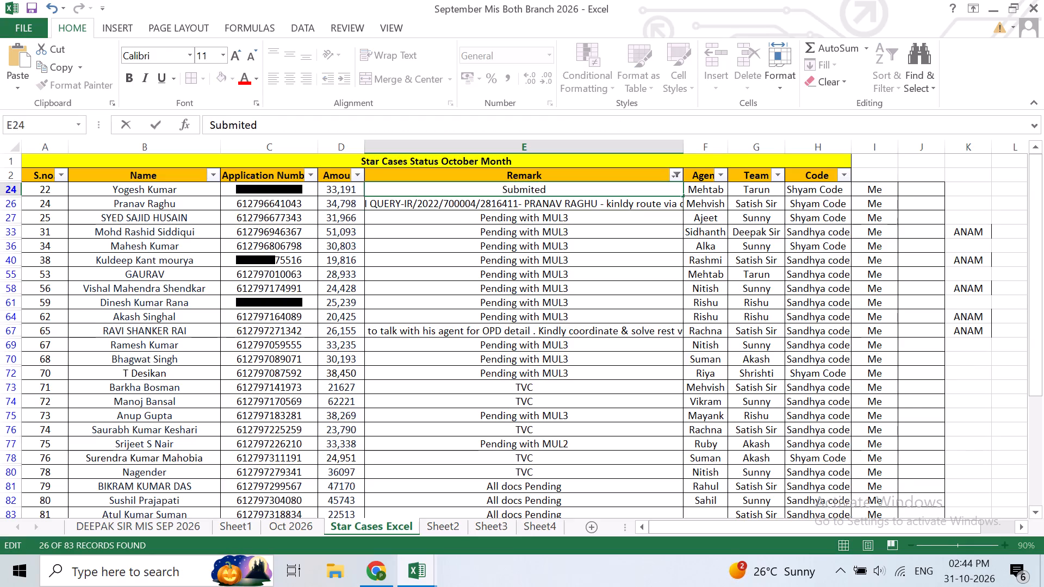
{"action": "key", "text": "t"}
{"action": "key", "text": "Return"}
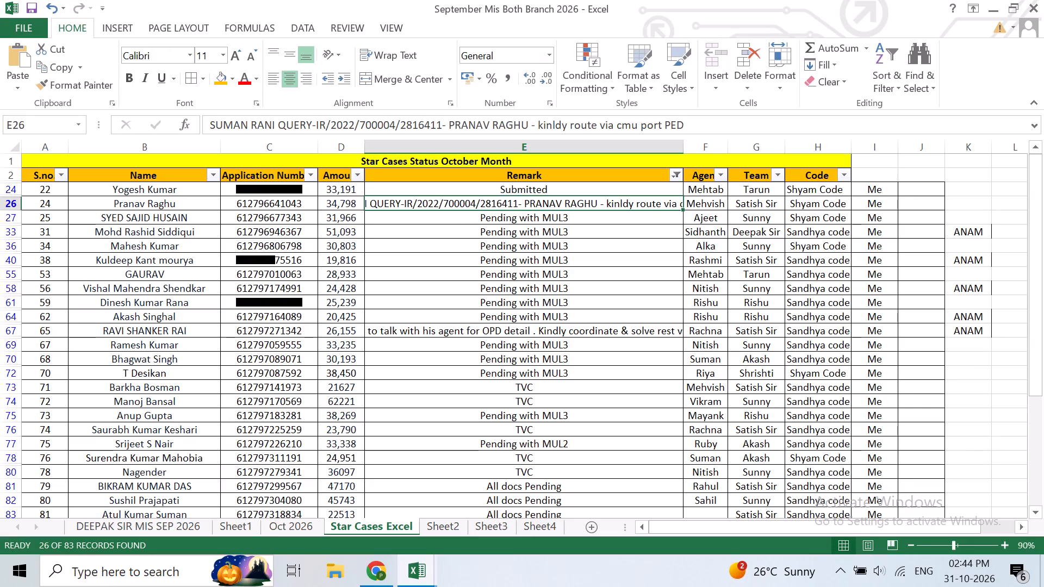
Save the September Mis Both Branch 2026 workbook.
{"action": "key", "text": "ctrl+s"}
{"action": "key", "text": "ctrl+s"}
{"action": "key", "text": "ctrl+s"}
{"action": "key", "text": "ctrl+s"}
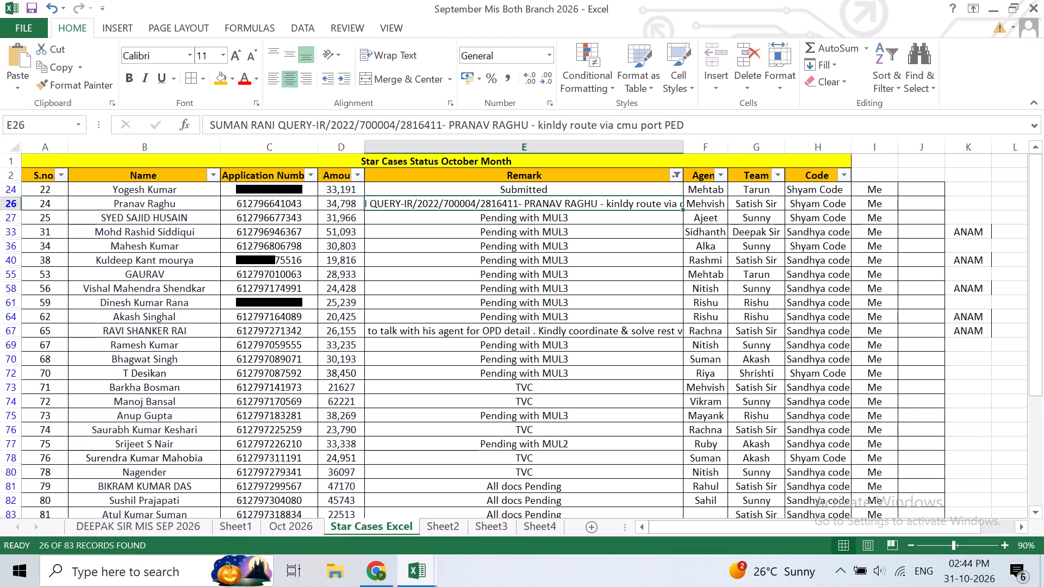
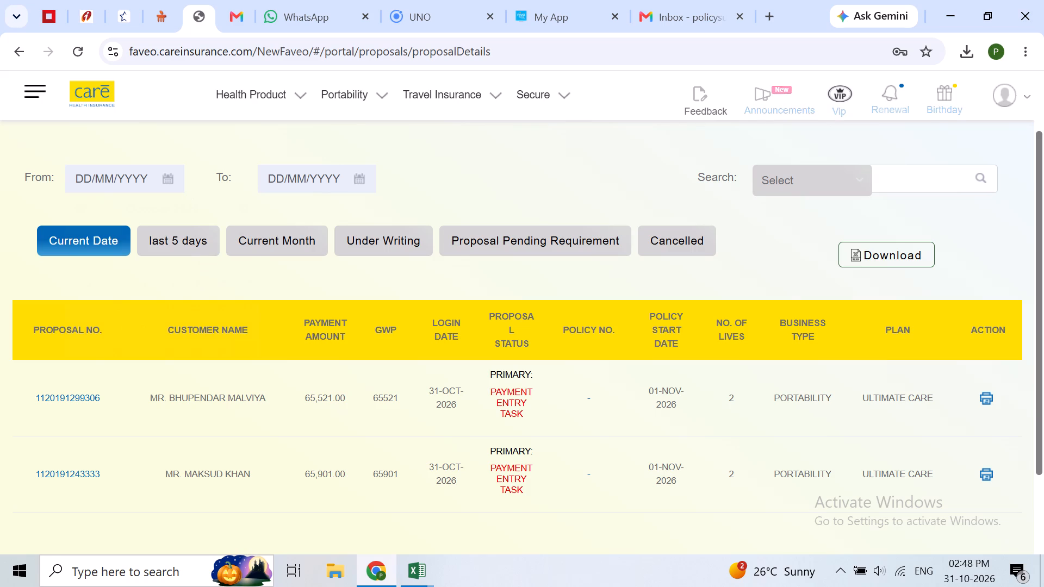
Set the From date of the proposals list to 01/10/2026.
{"action": "left_click", "coordinate": [194, 251]}
{"action": "left_click", "coordinate": [195, 263]}
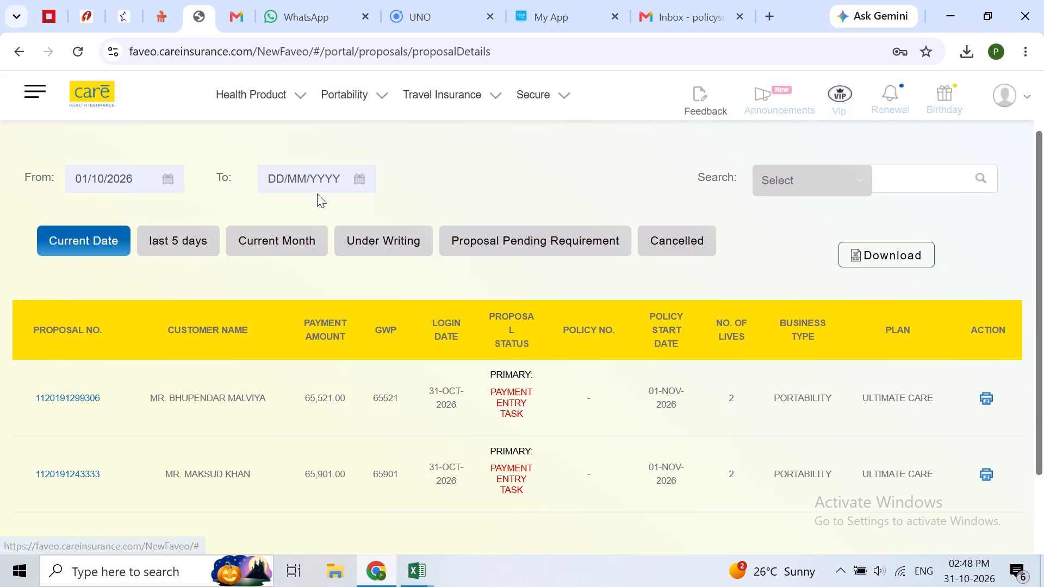
Set the Care proposals end date to 31/10/2026 and examine the statuses of the listed October proposals.
{"action": "left_click", "coordinate": [369, 179]}
{"action": "left_click", "coordinate": [436, 355]}
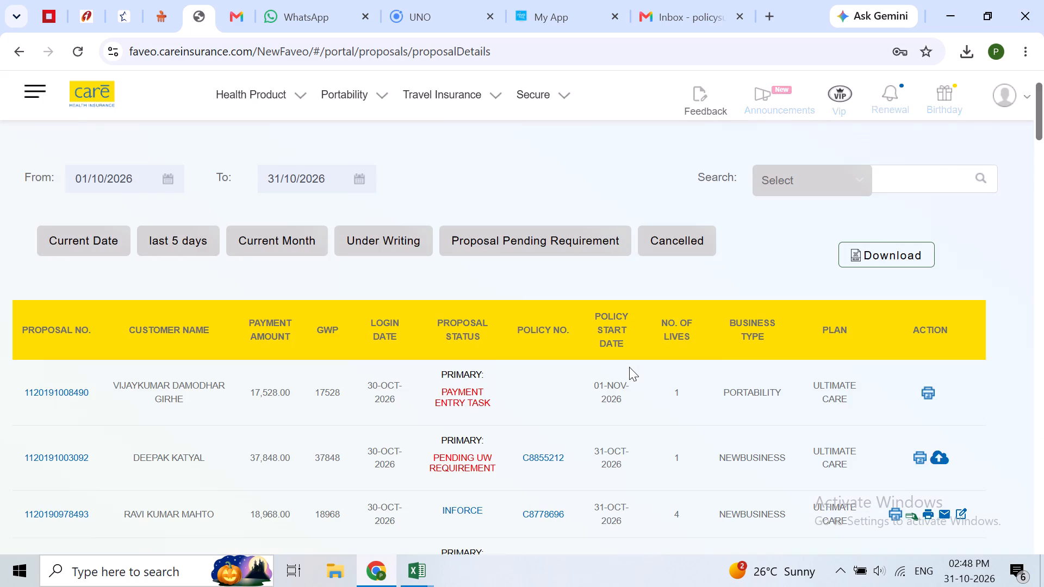
{"action": "scroll", "coordinate": [231, 390], "scroll_direction": "down", "scroll_amount": 1}
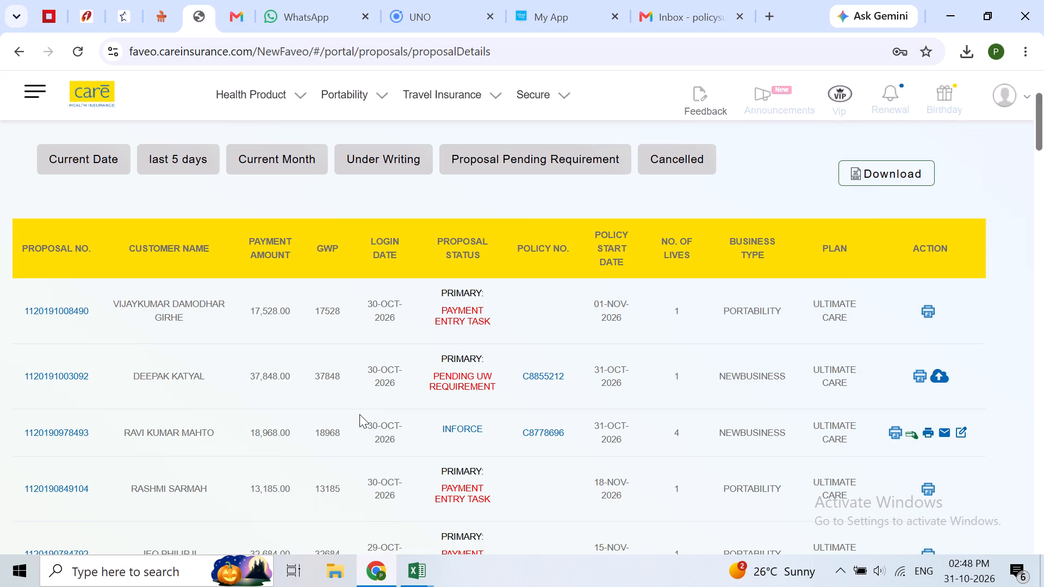
{"action": "scroll", "coordinate": [526, 446], "scroll_direction": "down", "scroll_amount": 2}
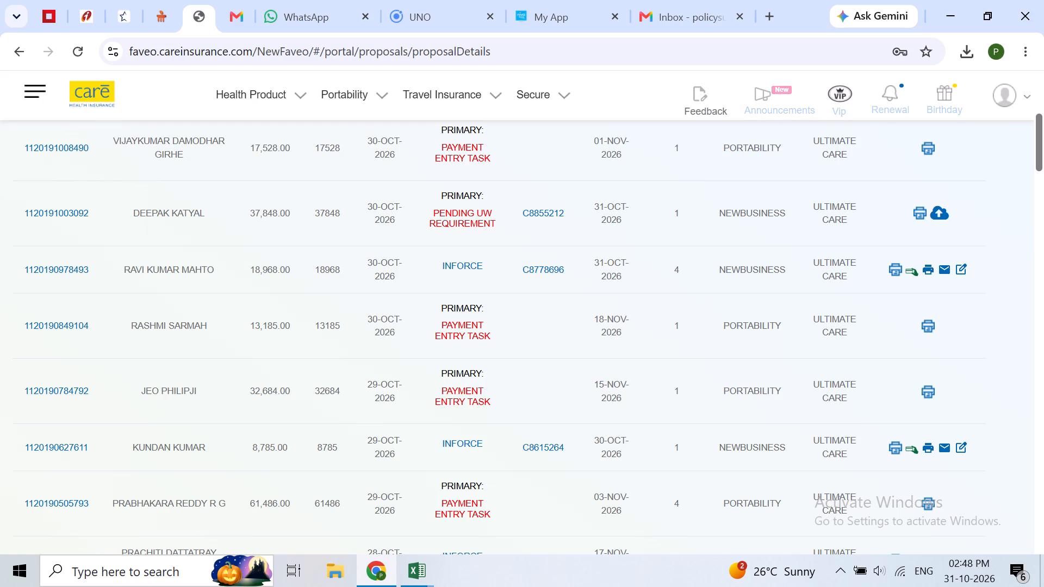
{"action": "scroll", "coordinate": [339, 456], "scroll_direction": "up", "scroll_amount": 1}
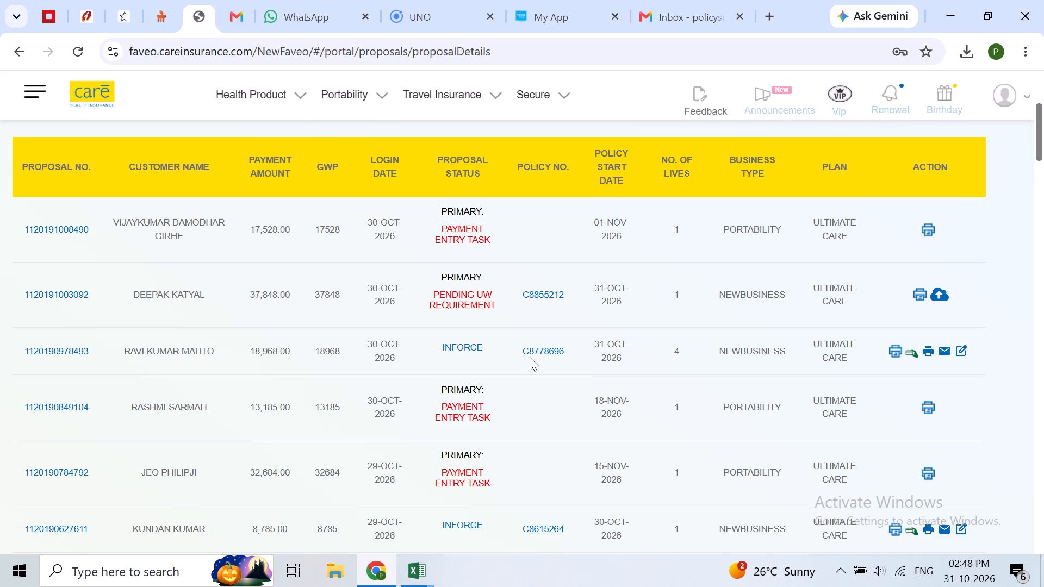
{"action": "scroll", "coordinate": [530, 357], "scroll_direction": "up", "scroll_amount": 4}
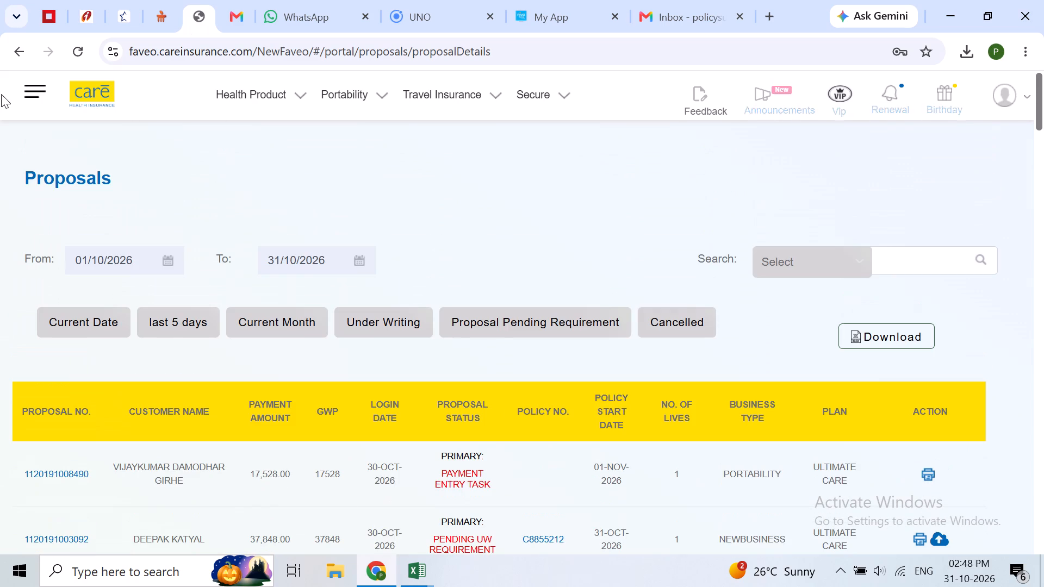
Return to the Care dashboard and reopen the proposals list to check the current date's proposals.
{"action": "left_click", "coordinate": [50, 86]}
{"action": "left_click", "coordinate": [36, 153]}
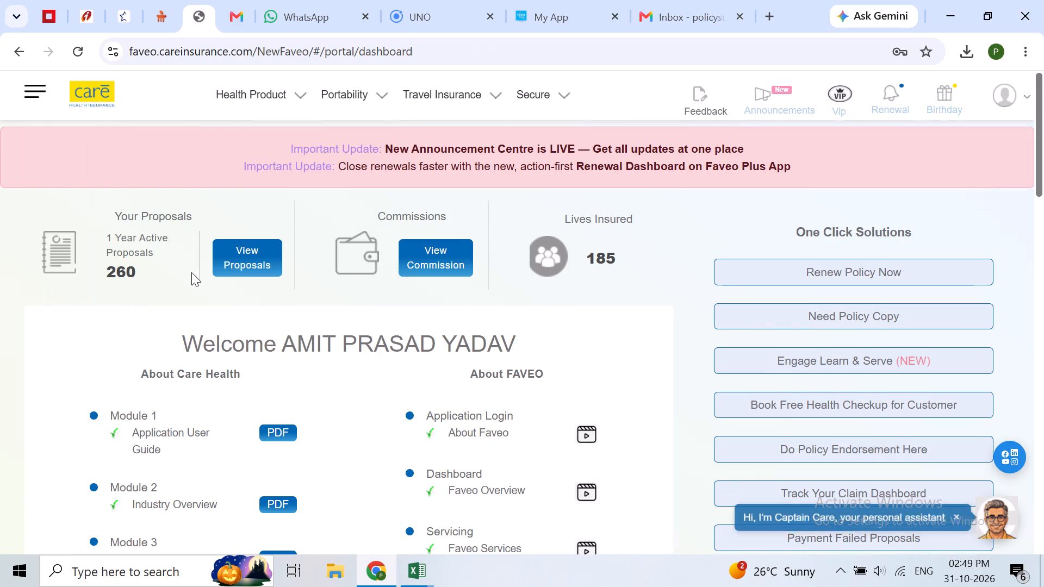
{"action": "left_click", "coordinate": [263, 258]}
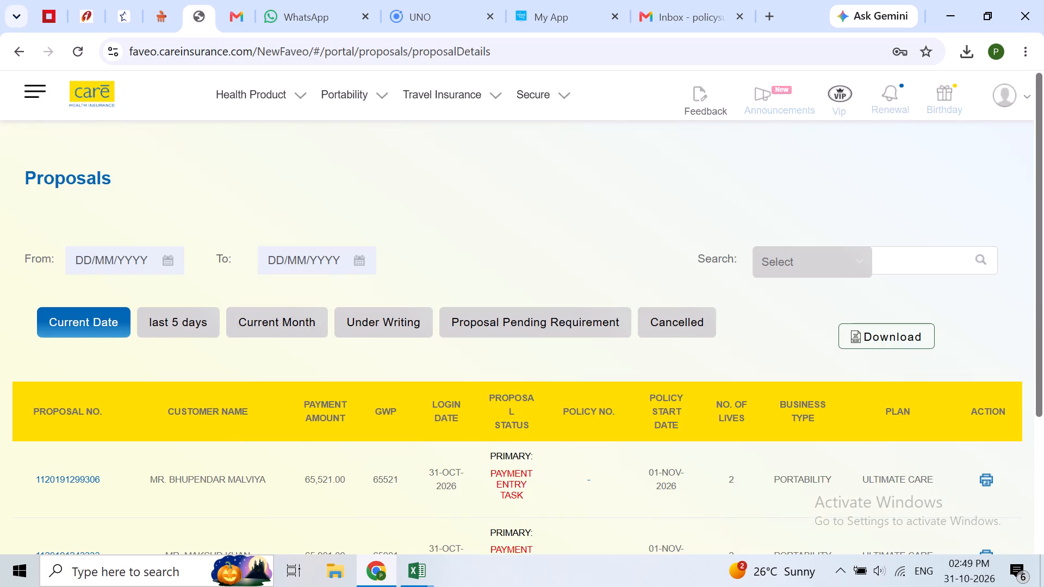
{"action": "scroll", "coordinate": [155, 430], "scroll_direction": "down", "scroll_amount": 2}
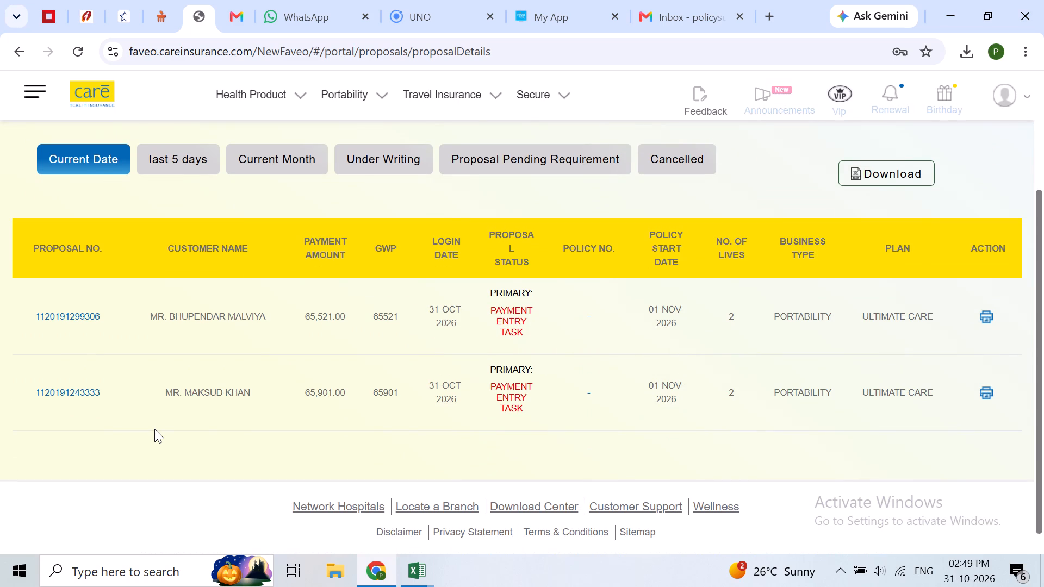
Switch to the Star Health portal and open its Home page.
{"action": "left_click", "coordinate": [164, 0]}
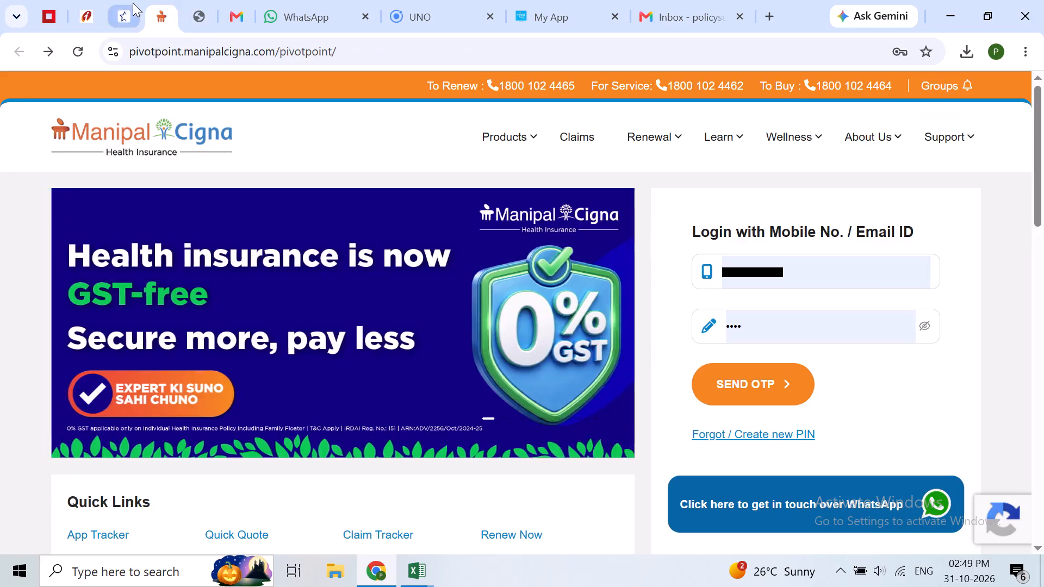
{"action": "left_click", "coordinate": [133, 3]}
{"action": "left_click", "coordinate": [56, 151]}
{"action": "left_click", "coordinate": [53, 171]}
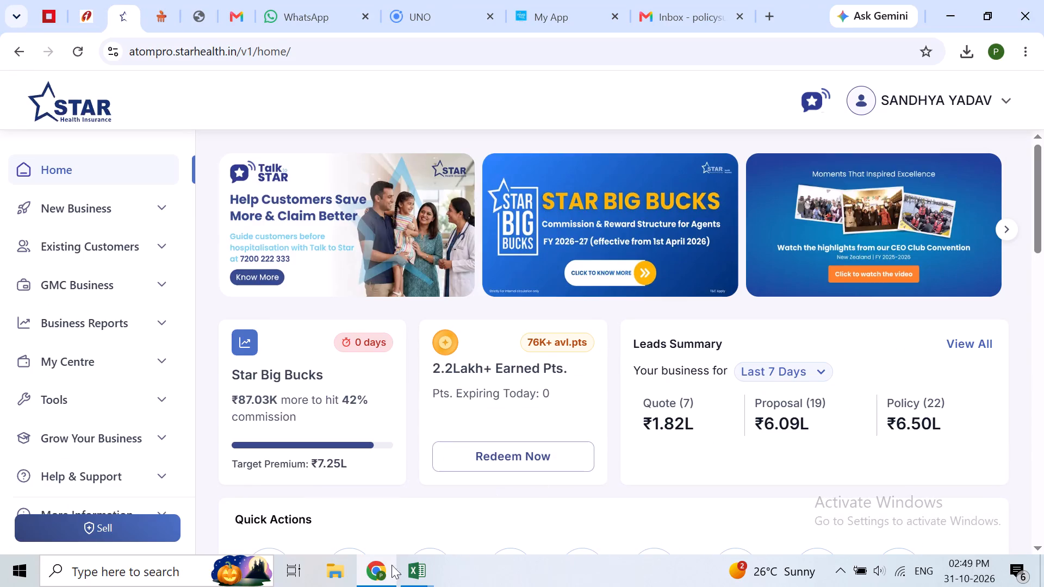
Switch to the Star Cases Excel sheet and select all values in the Remark column filter to show every record.
{"action": "left_click", "coordinate": [415, 586]}
{"action": "left_click", "coordinate": [376, 515]}
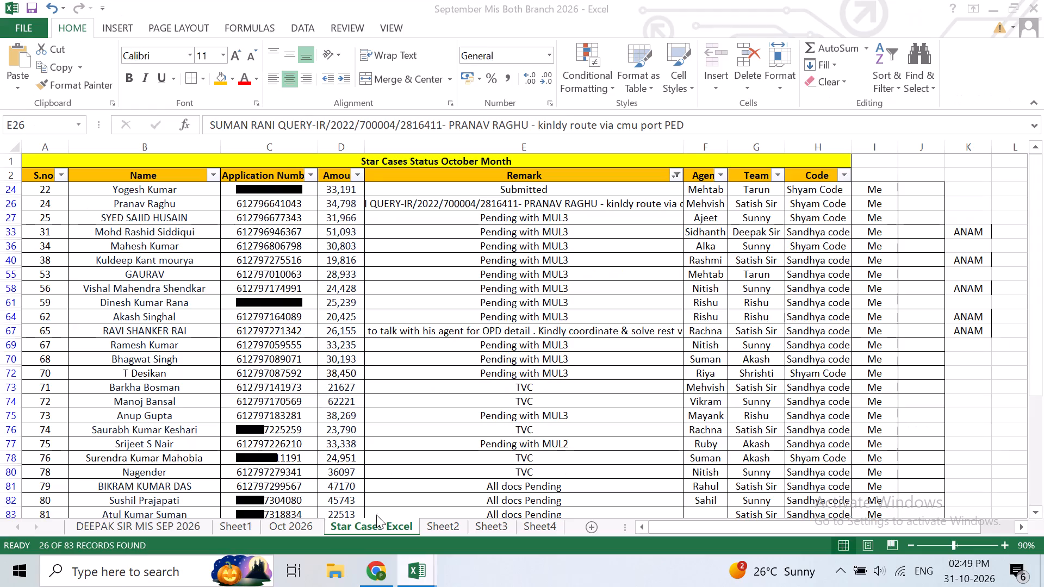
{"action": "scroll", "coordinate": [858, 232], "scroll_direction": "up", "scroll_amount": 4}
{"action": "left_click", "coordinate": [675, 169]}
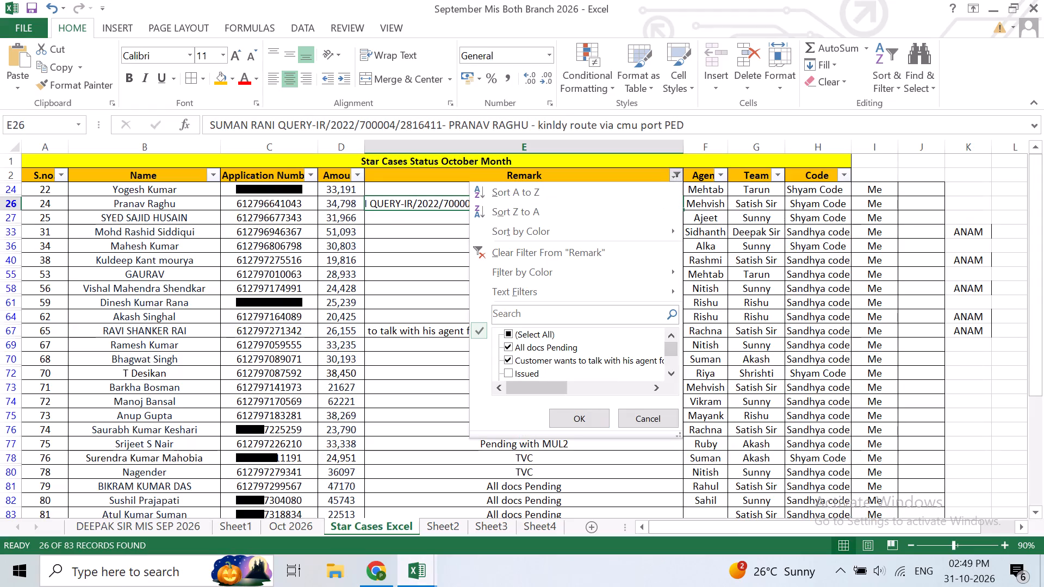
{"action": "left_click", "coordinate": [505, 332]}
{"action": "left_click", "coordinate": [567, 421]}
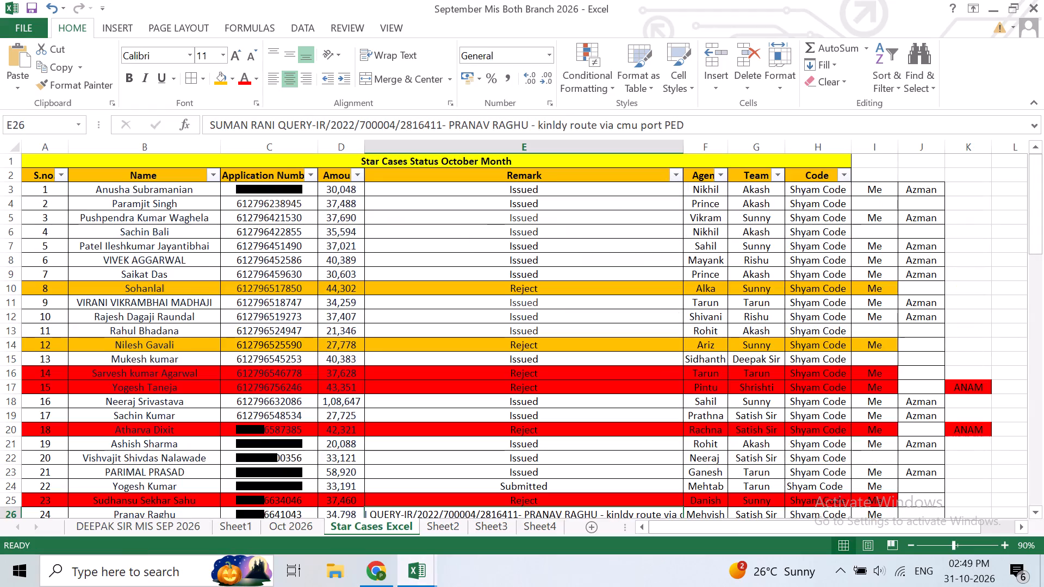
Select the Azman column entries for S.no 1 to 83 to review which records are marked.
{"action": "left_click_drag", "start_coordinate": [921, 188], "coordinate": [918, 586]}
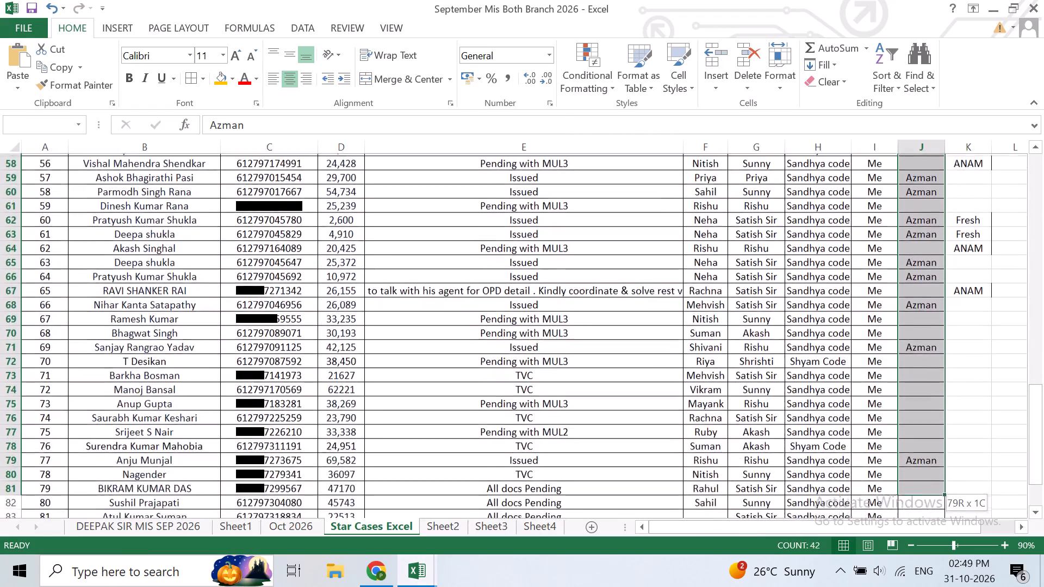
{"action": "left_click_drag", "start_coordinate": [918, 586], "coordinate": [905, 501]}
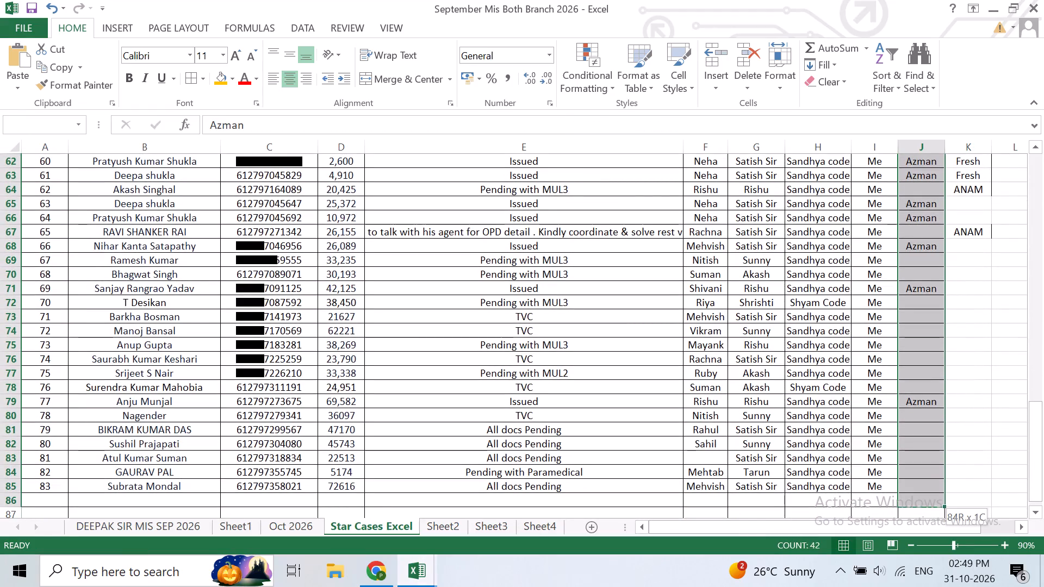
{"action": "left_click_drag", "start_coordinate": [905, 501], "coordinate": [902, 485]}
{"action": "scroll", "coordinate": [759, 297], "scroll_direction": "up", "scroll_amount": 3}
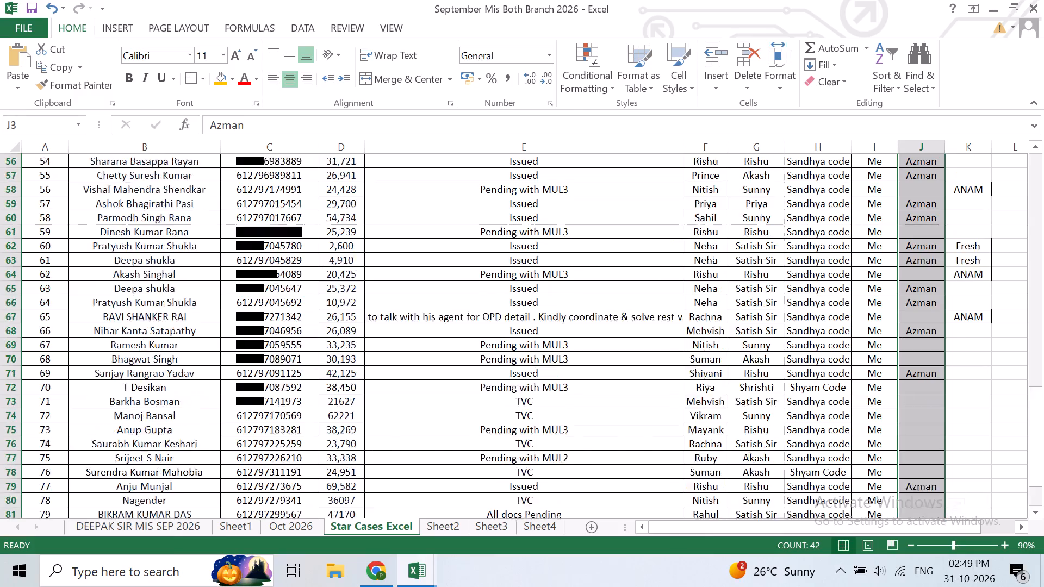
{"action": "scroll", "coordinate": [757, 300], "scroll_direction": "up", "scroll_amount": 20}
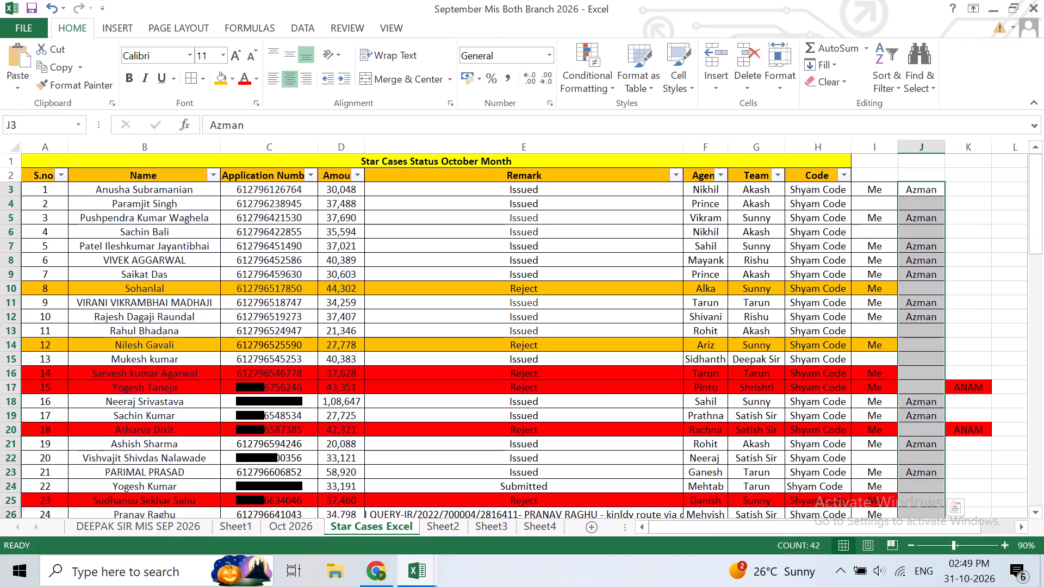
Examine the coloured Reject records in the full list, highlighting Name and Application Number for S.no 8 and 39.
{"action": "left_click", "coordinate": [580, 290]}
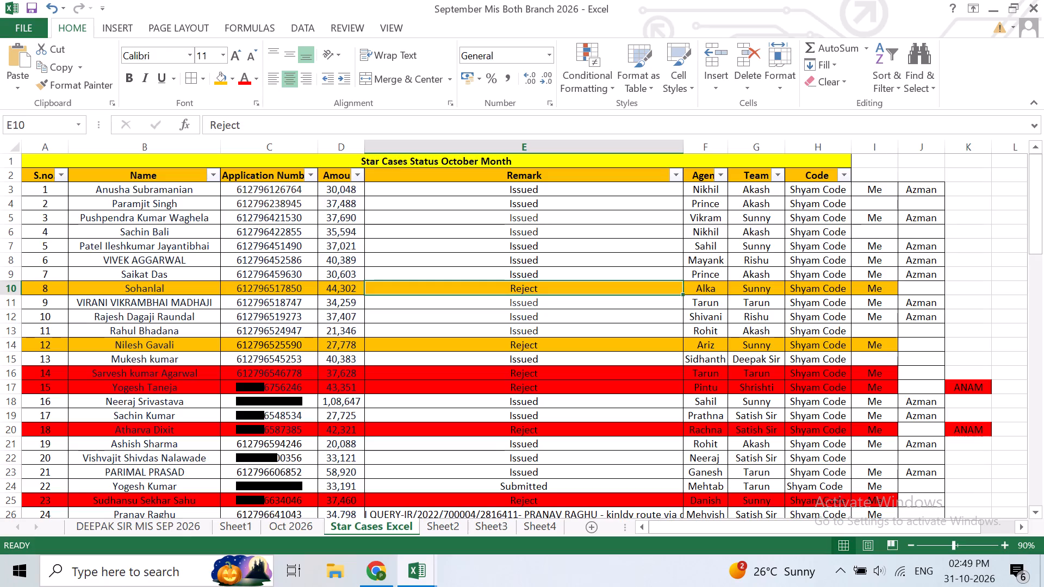
{"action": "left_click", "coordinate": [566, 352]}
{"action": "left_click", "coordinate": [573, 340]}
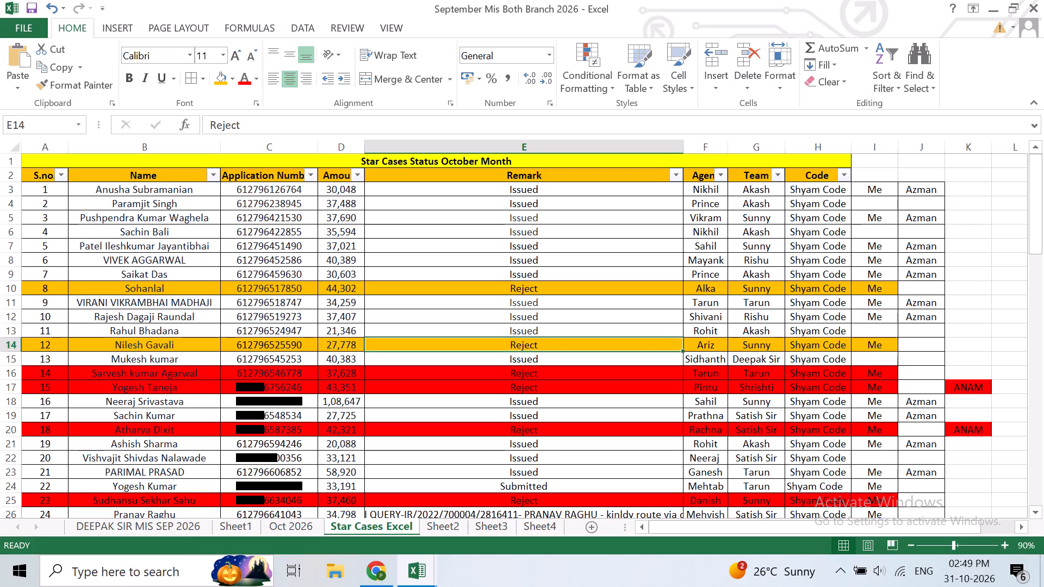
{"action": "left_click_drag", "start_coordinate": [134, 290], "coordinate": [278, 290]}
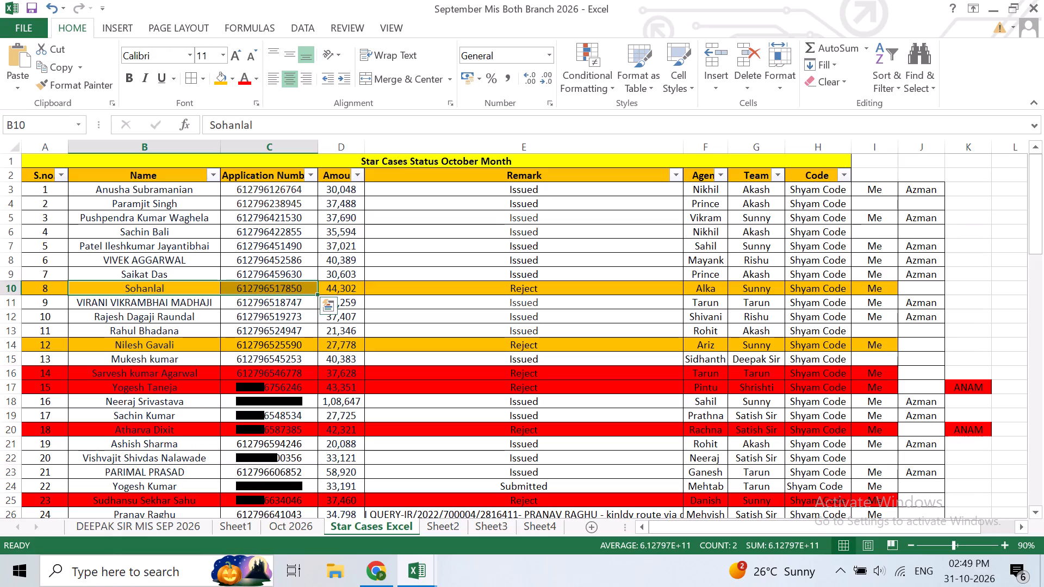
{"action": "scroll", "coordinate": [312, 413], "scroll_direction": "down", "scroll_amount": 2}
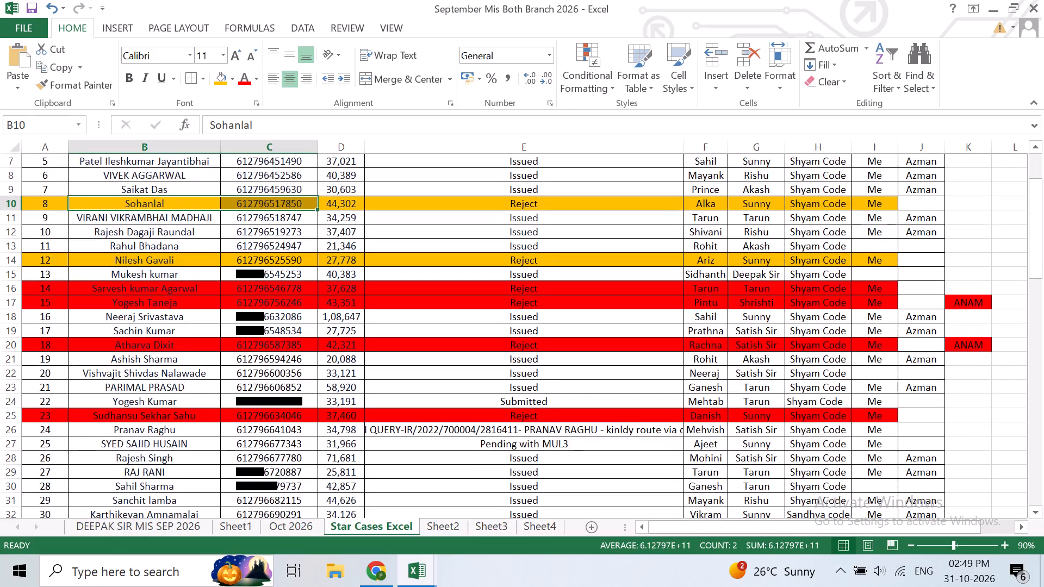
{"action": "left_click", "coordinate": [286, 423]}
{"action": "scroll", "coordinate": [188, 293], "scroll_direction": "down", "scroll_amount": 5}
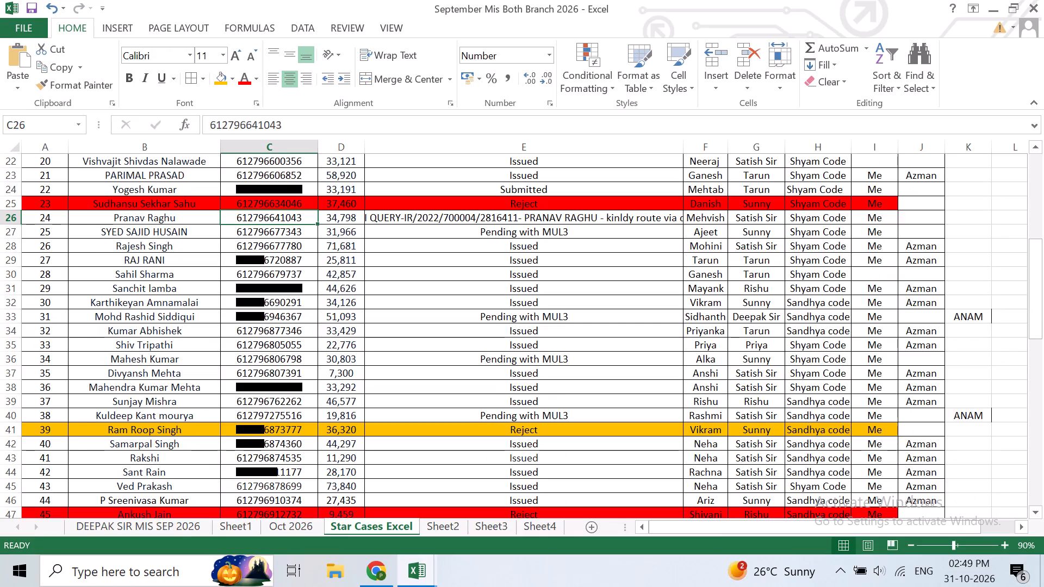
{"action": "left_click_drag", "start_coordinate": [210, 431], "coordinate": [268, 431]}
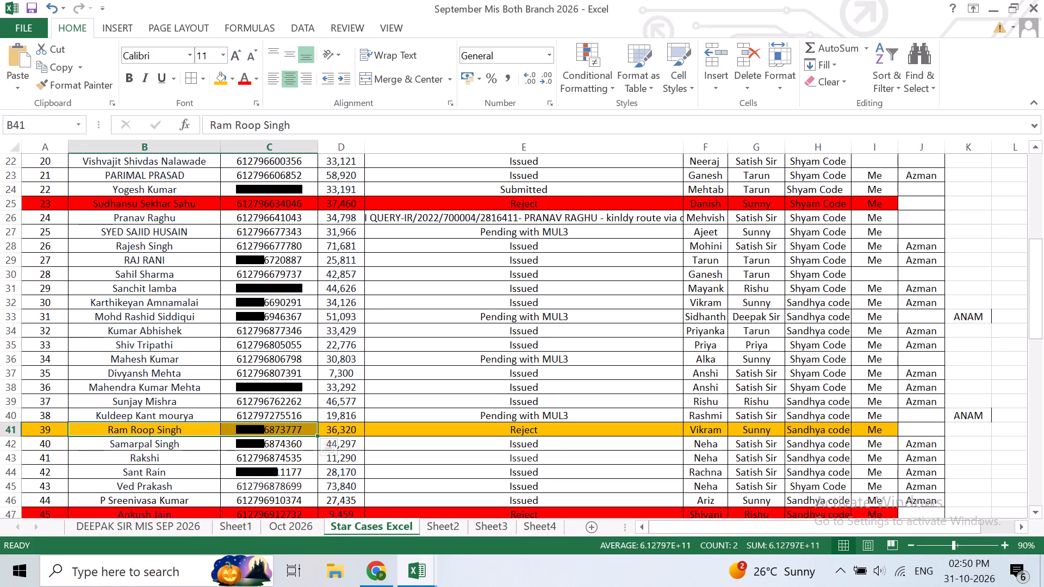
{"action": "scroll", "coordinate": [563, 421], "scroll_direction": "down", "scroll_amount": 7}
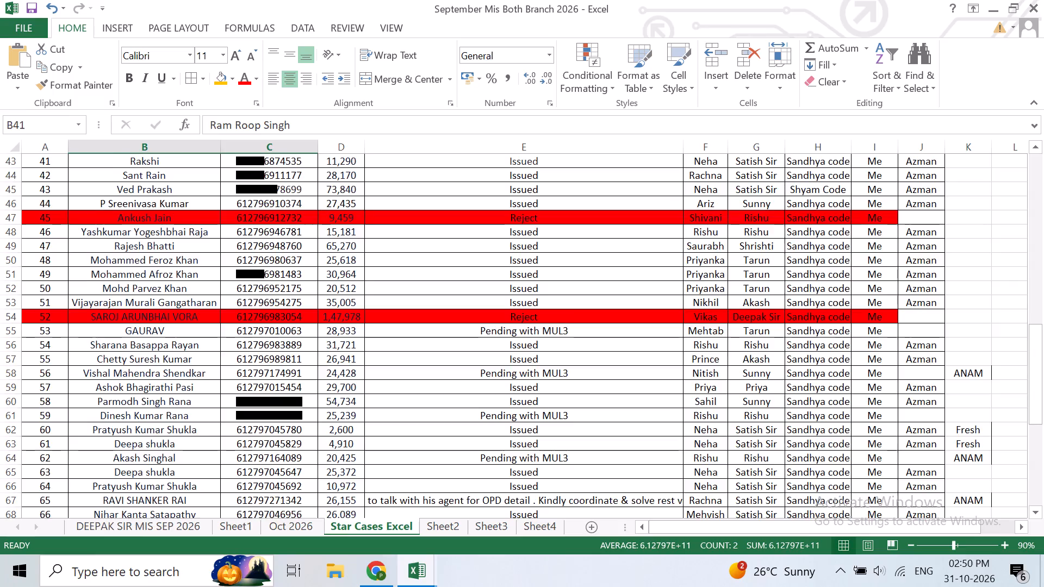
{"action": "scroll", "coordinate": [564, 428], "scroll_direction": "up", "scroll_amount": 2}
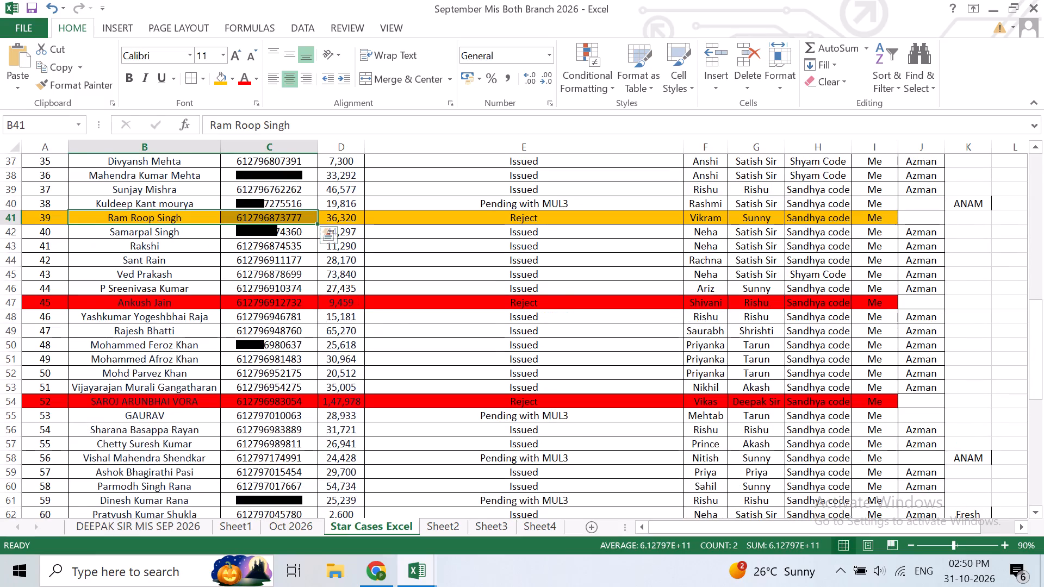
{"action": "scroll", "coordinate": [492, 308], "scroll_direction": "up", "scroll_amount": 13}
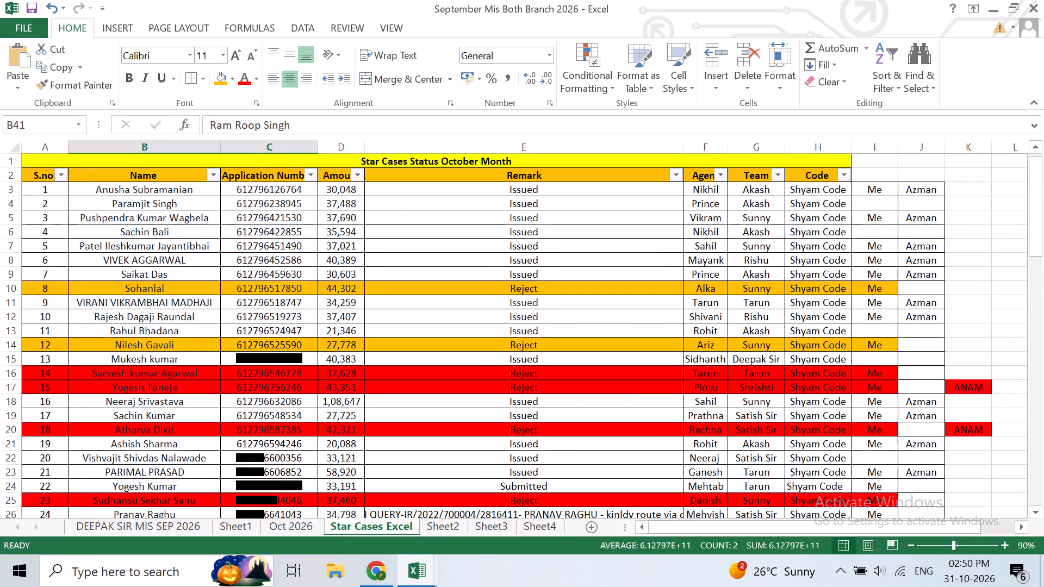
{"action": "scroll", "coordinate": [492, 308], "scroll_direction": "up", "scroll_amount": 1}
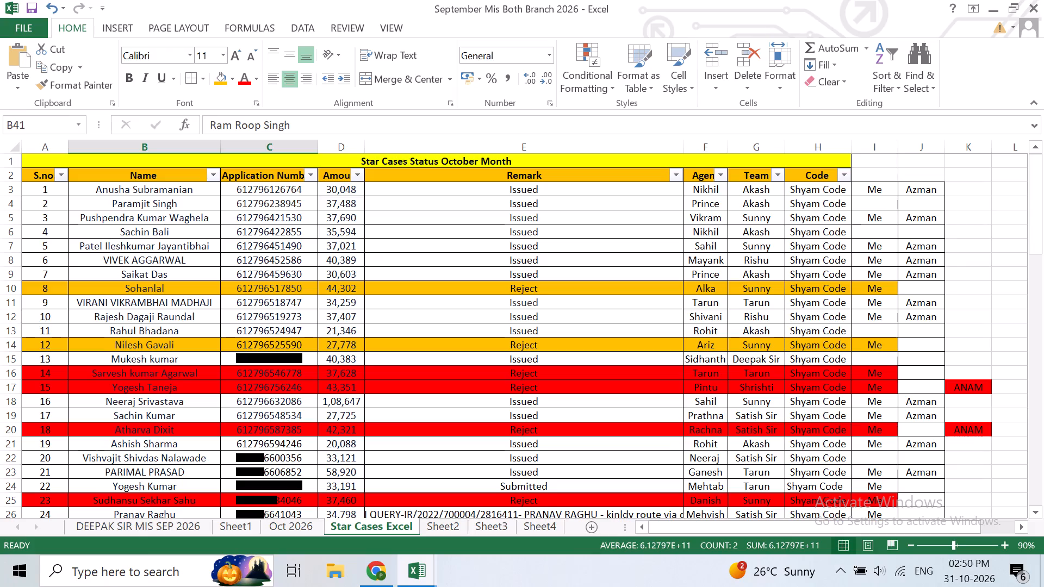
{"action": "left_click", "coordinate": [964, 341]}
{"action": "left_click", "coordinate": [975, 280]}
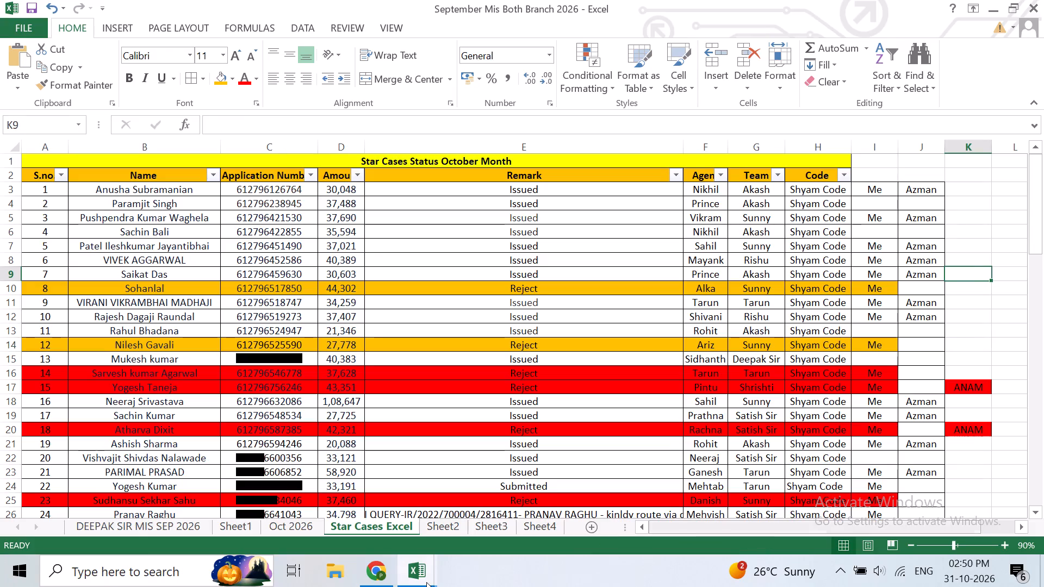
Switch back to the Star Health portal's Home page and look over the Quick Actions.
{"action": "left_click", "coordinate": [380, 577]}
{"action": "left_click", "coordinate": [97, 183]}
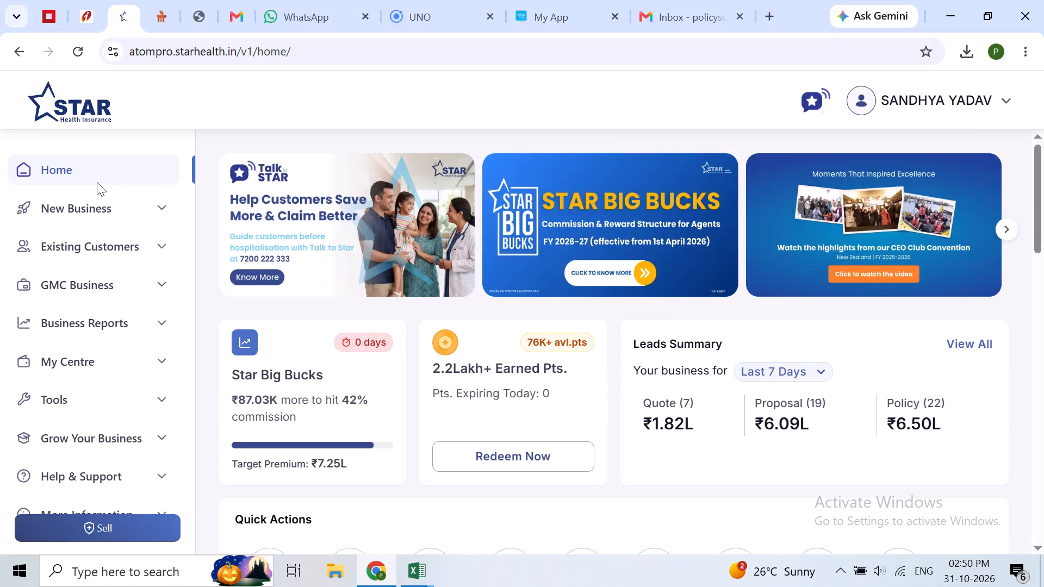
{"action": "scroll", "coordinate": [892, 507], "scroll_direction": "down", "scroll_amount": 2}
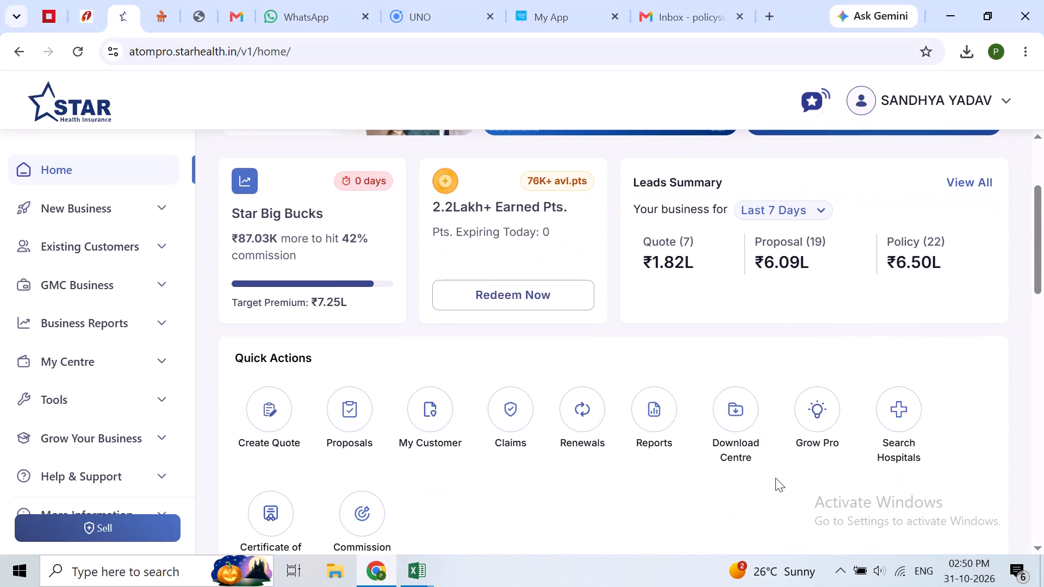
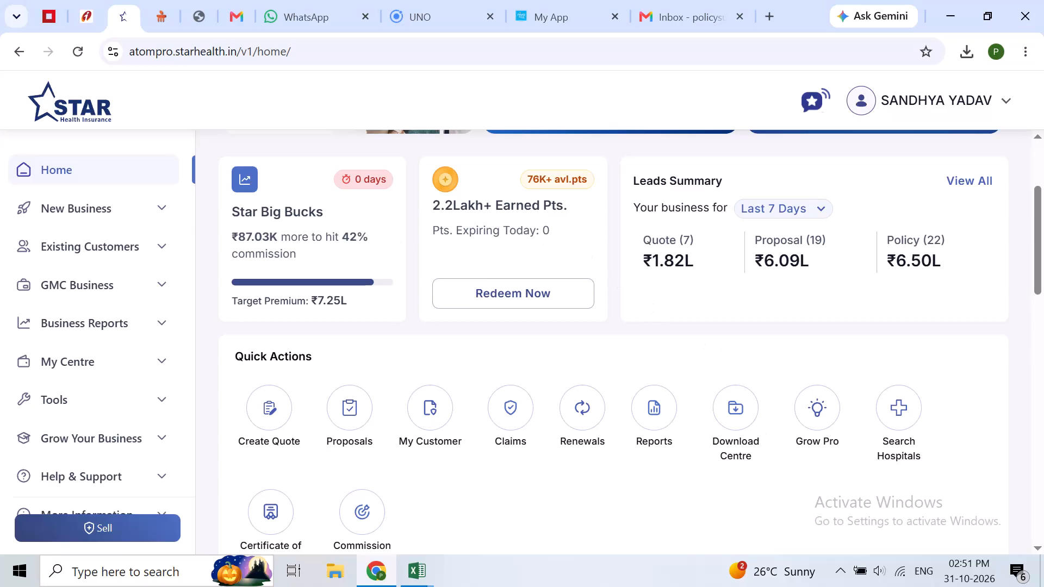
Reload the Home page of the Star Health portal.
{"action": "left_click", "coordinate": [114, 160]}
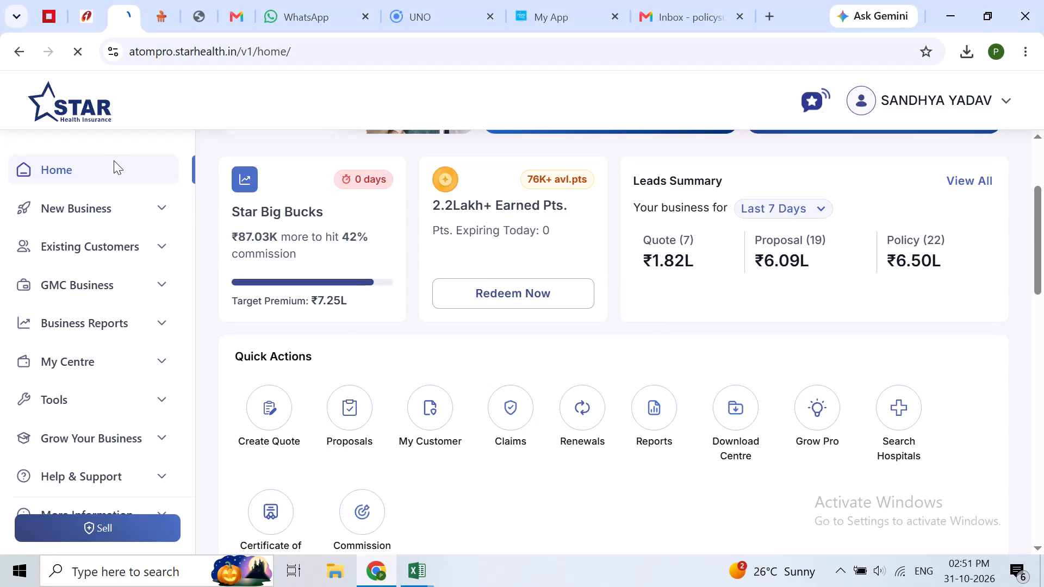
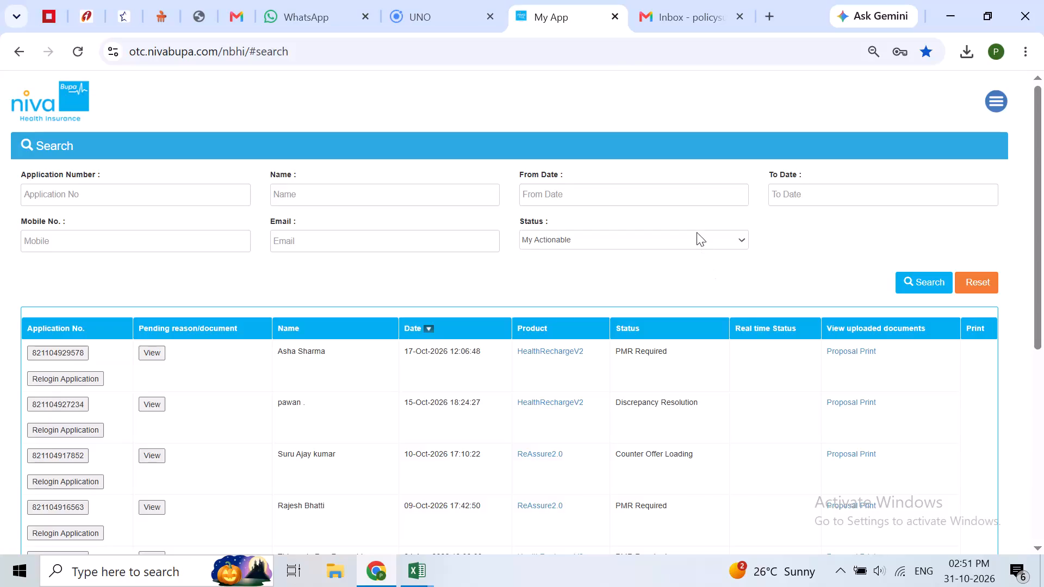
Set the Status filter of the Niva Bupa application search to All.
{"action": "left_click_drag", "start_coordinate": [697, 232], "coordinate": [683, 265]}
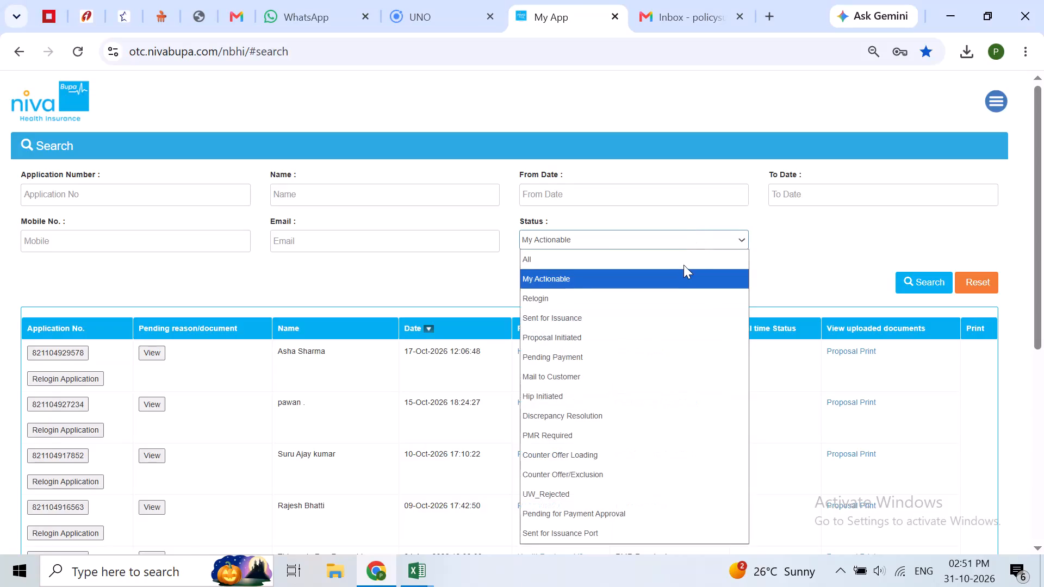
{"action": "left_click", "coordinate": [683, 265]}
Switch to the UNO portal, clear the search on Logged Reports, and review the application statuses for the last 30 days.
{"action": "left_click", "coordinate": [392, 0]}
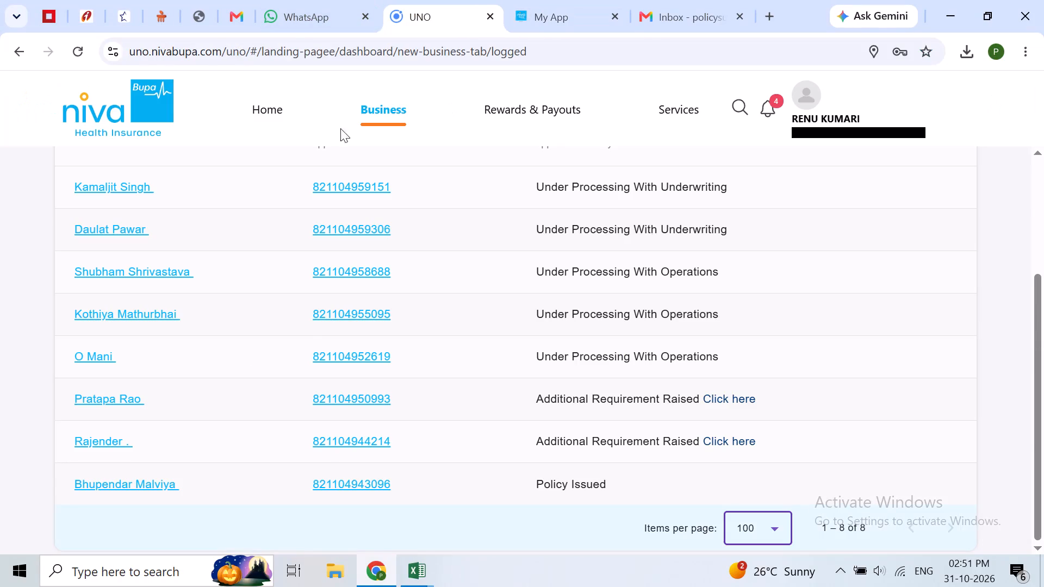
{"action": "scroll", "coordinate": [303, 323], "scroll_direction": "up", "scroll_amount": 6}
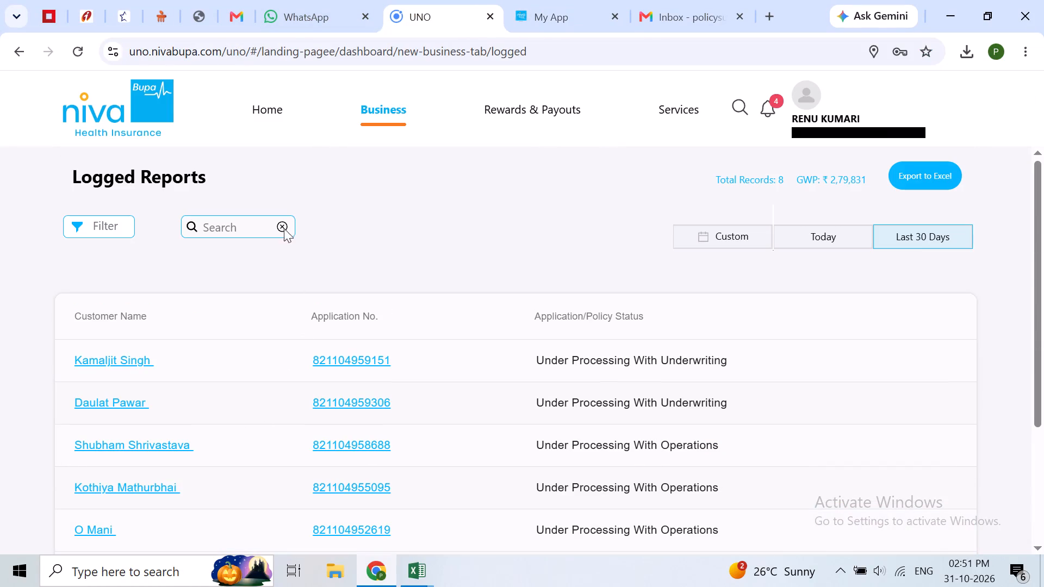
{"action": "left_click", "coordinate": [282, 222]}
{"action": "scroll", "coordinate": [335, 383], "scroll_direction": "down", "scroll_amount": 4}
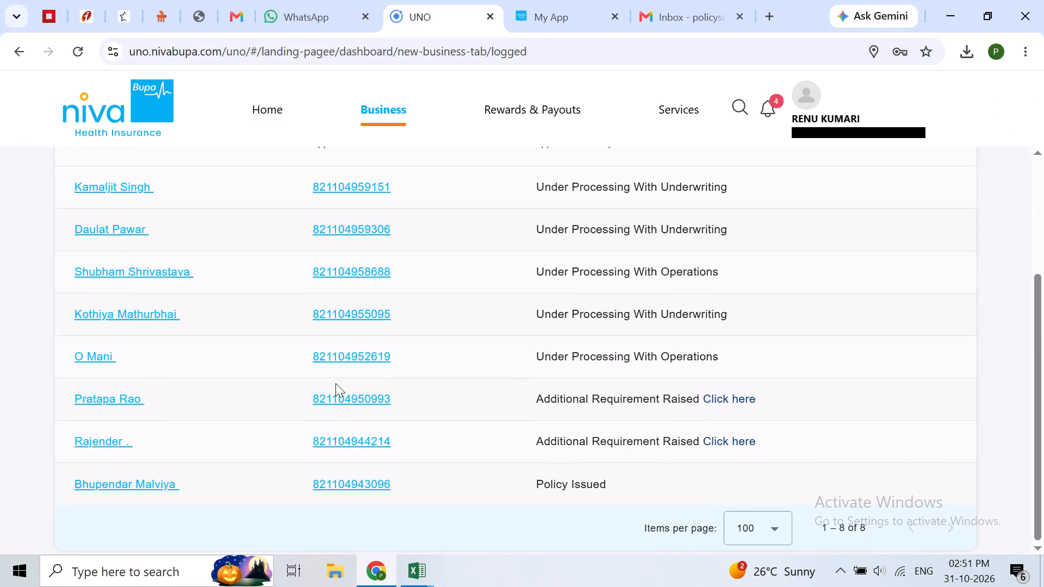
{"action": "scroll", "coordinate": [335, 383], "scroll_direction": "down", "scroll_amount": 1}
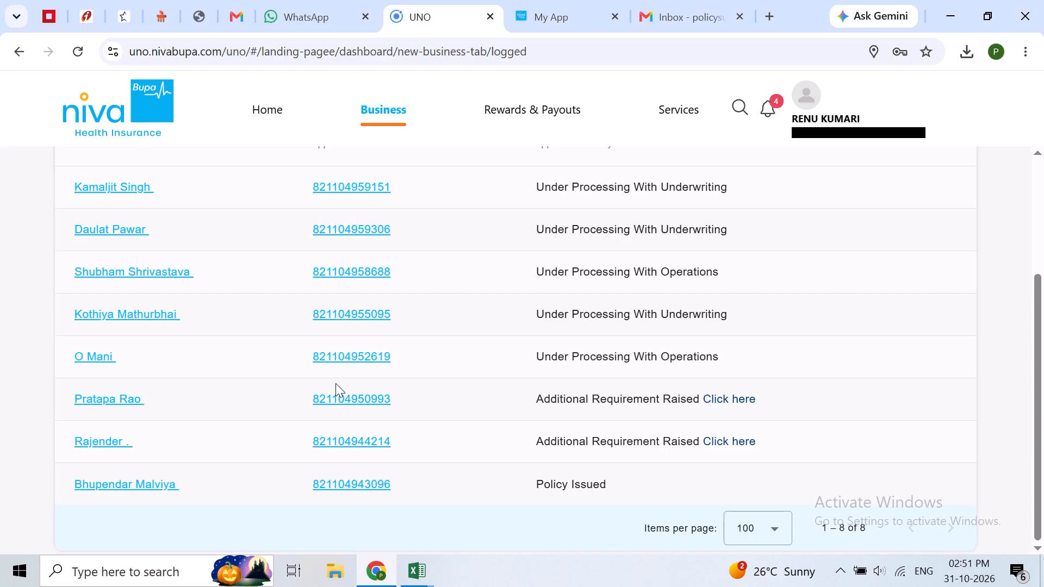
{"action": "scroll", "coordinate": [335, 383], "scroll_direction": "up", "scroll_amount": 3}
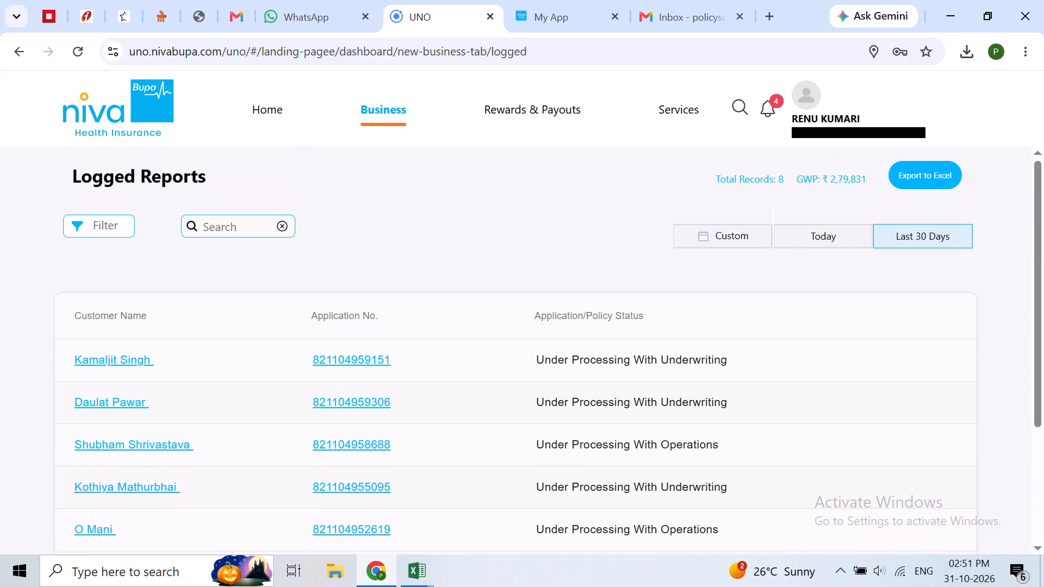
In the September Mis workbook, filter the Star Cases Remark column to exclude Issued and Reject.
{"action": "left_click", "coordinate": [426, 586]}
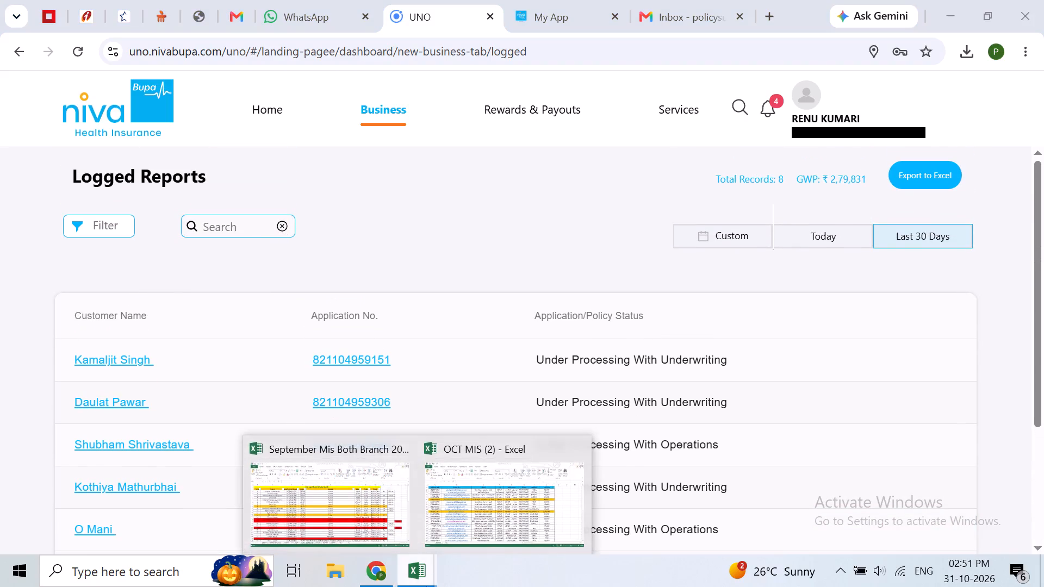
{"action": "left_click", "coordinate": [382, 528]}
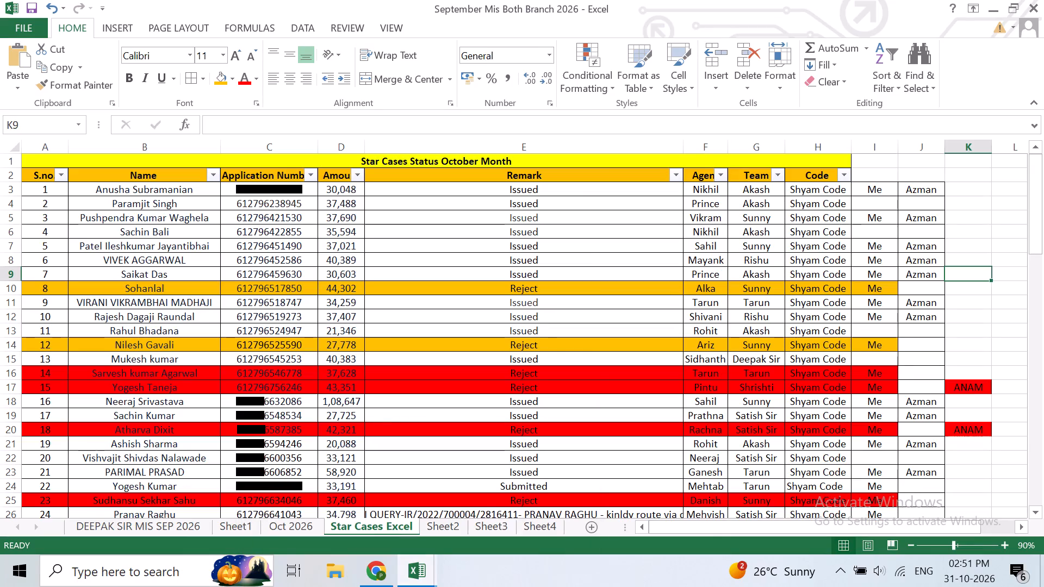
{"action": "left_click", "coordinate": [682, 178]}
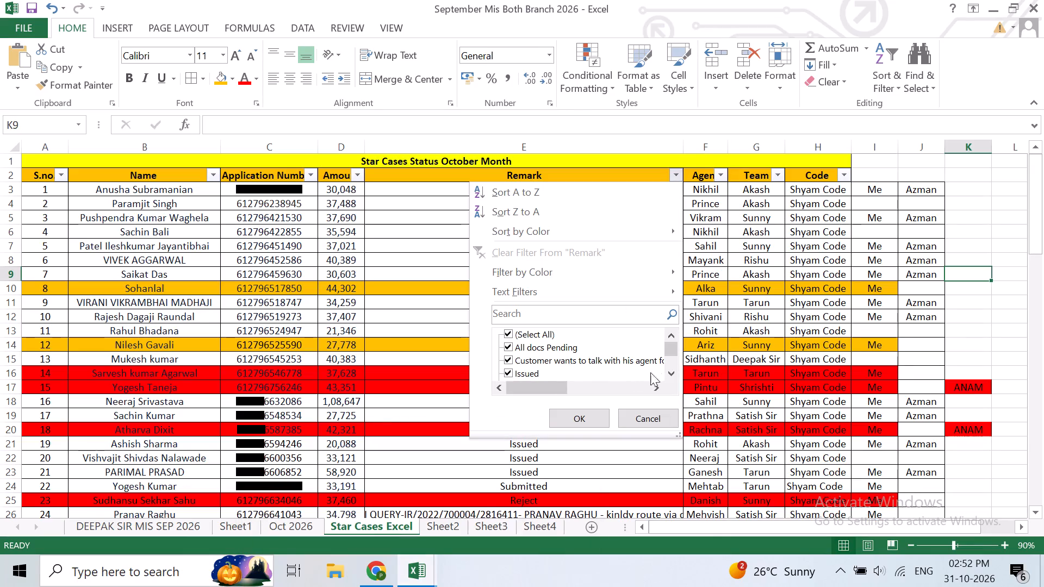
{"action": "left_click", "coordinate": [507, 376]}
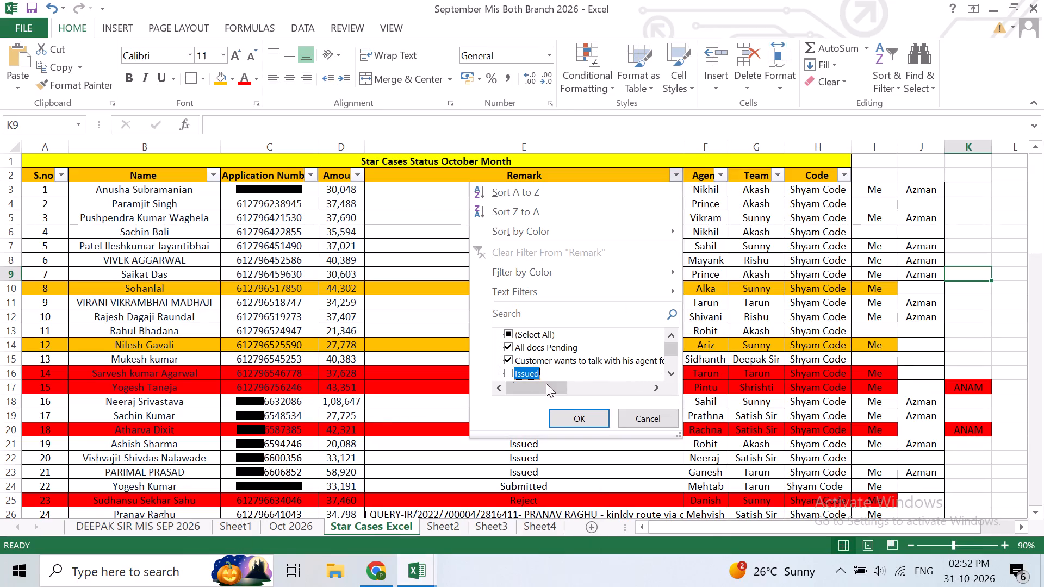
{"action": "left_click", "coordinate": [675, 377]}
{"action": "double_click", "coordinate": [675, 377]}
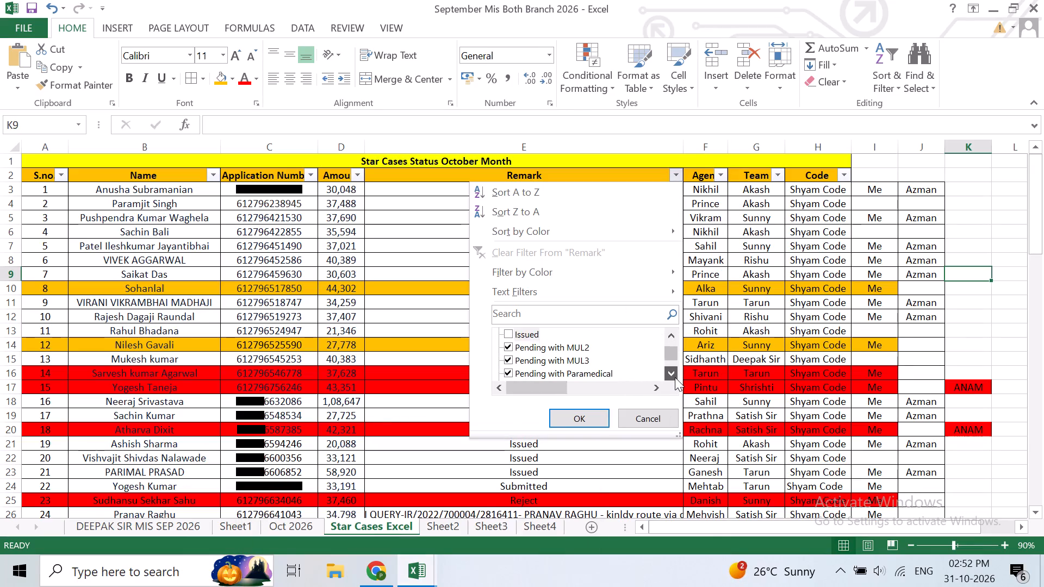
{"action": "left_click", "coordinate": [675, 377]}
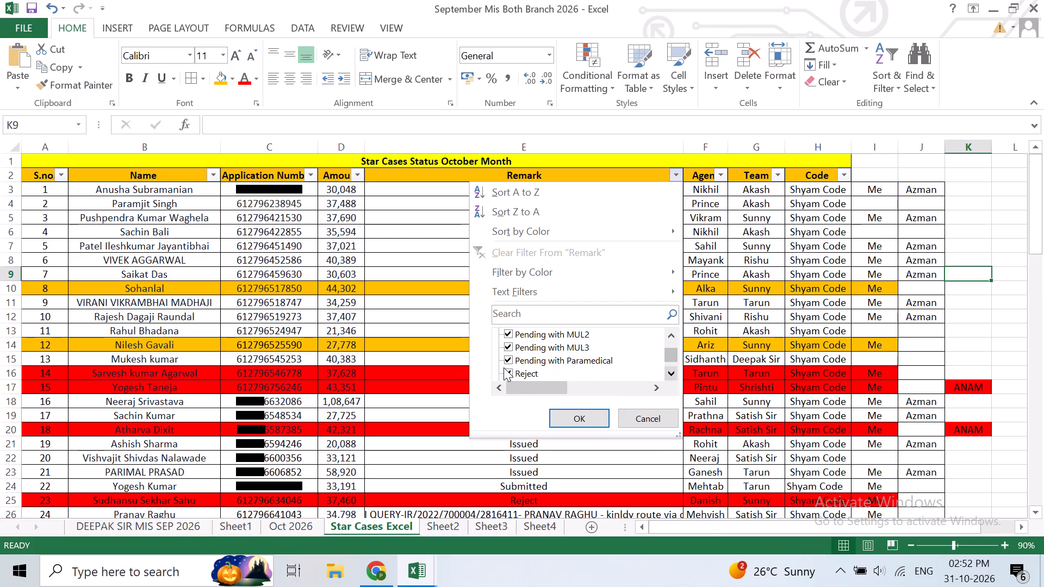
{"action": "left_click", "coordinate": [509, 372]}
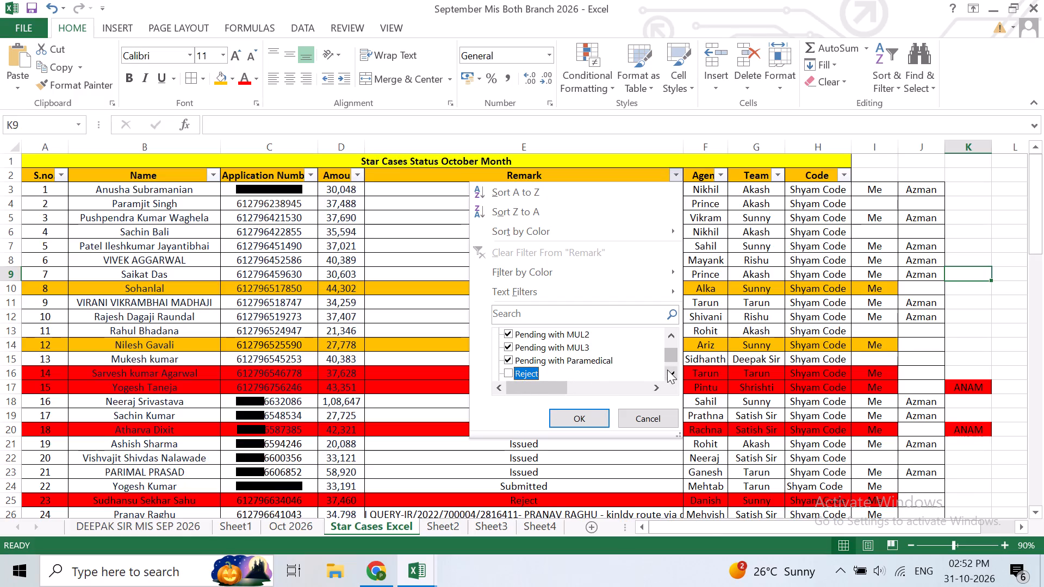
{"action": "triple_click", "coordinate": [667, 370]}
{"action": "double_click", "coordinate": [667, 370]}
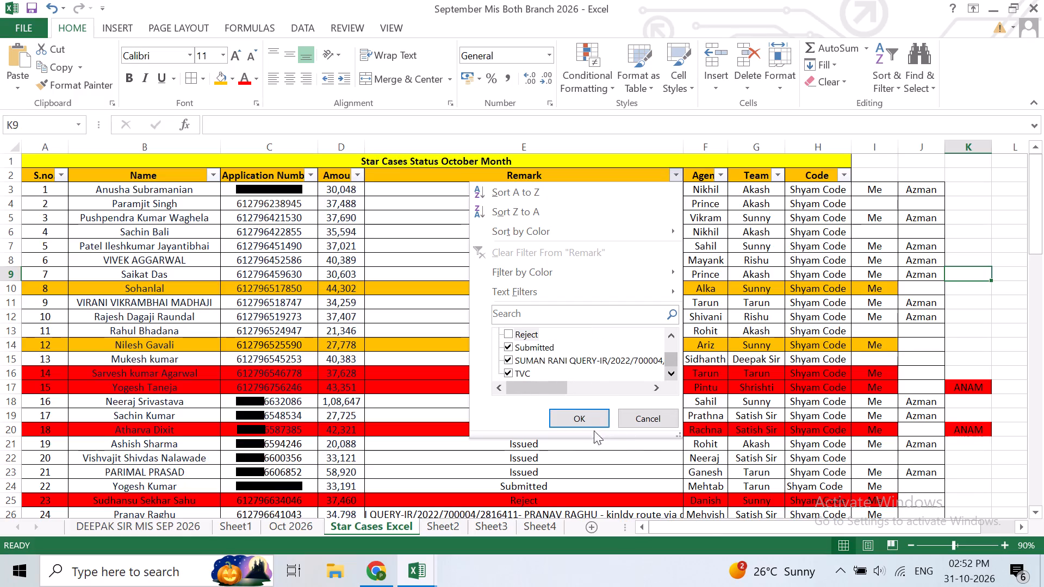
{"action": "left_click", "coordinate": [586, 421]}
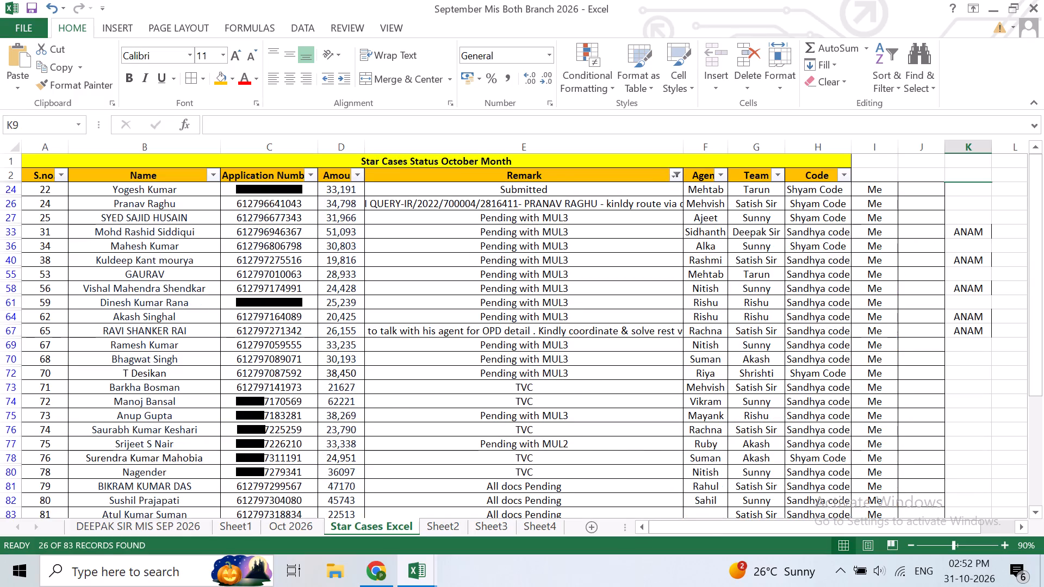
{"action": "scroll", "coordinate": [487, 405], "scroll_direction": "up", "scroll_amount": 1}
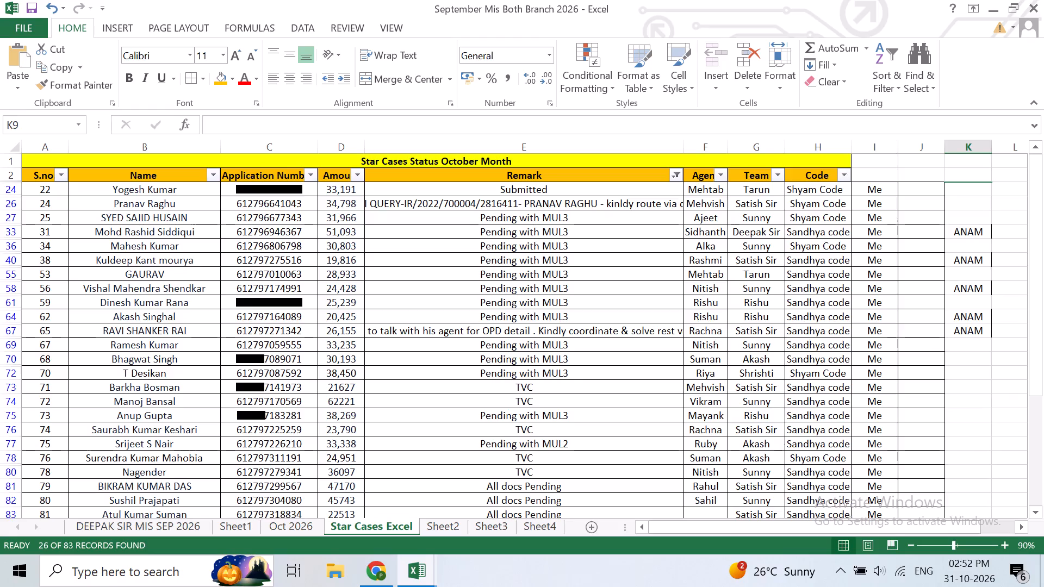
Check the customer records and their statuses on the Oct 2026 sheet.
{"action": "left_click", "coordinate": [275, 521]}
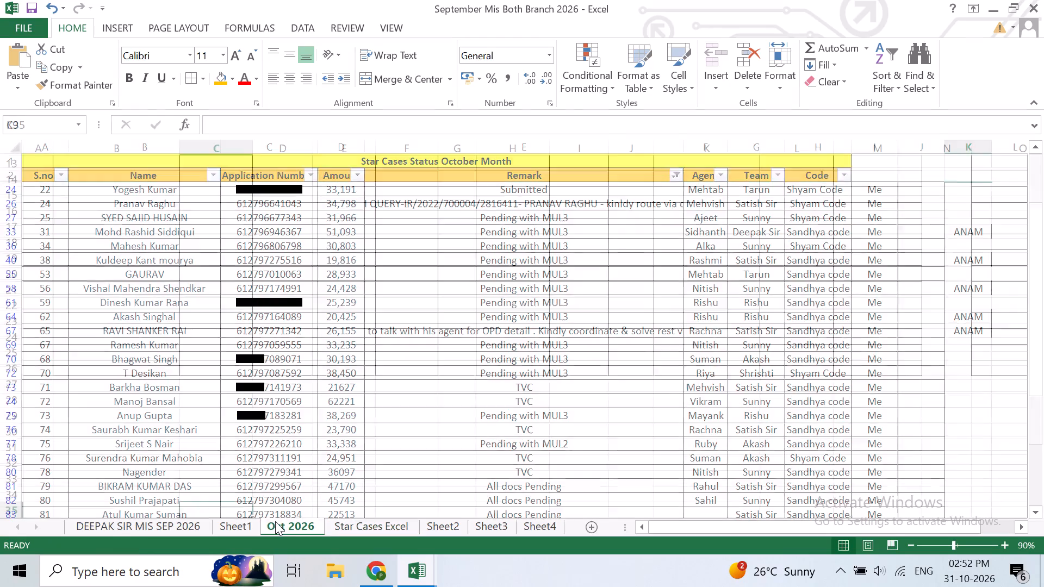
{"action": "scroll", "coordinate": [226, 374], "scroll_direction": "up", "scroll_amount": 7}
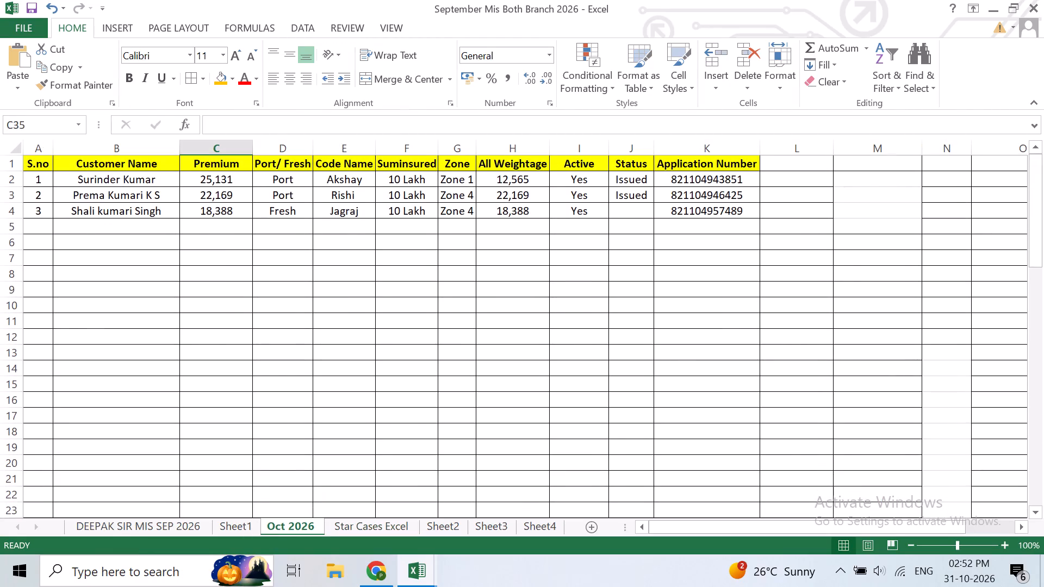
Examine the filtered CSR case rows on the DEEPAK SIR MIS SEP 2026 sheet, from customer names through plan and company details.
{"action": "left_click", "coordinate": [162, 520]}
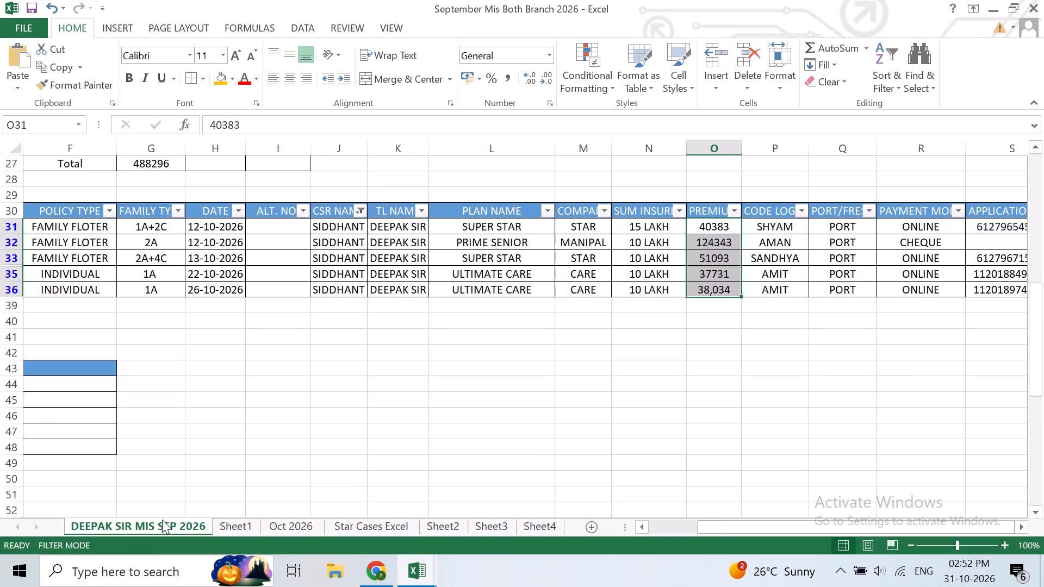
{"action": "scroll", "coordinate": [442, 356], "scroll_direction": "left", "scroll_amount": 1}
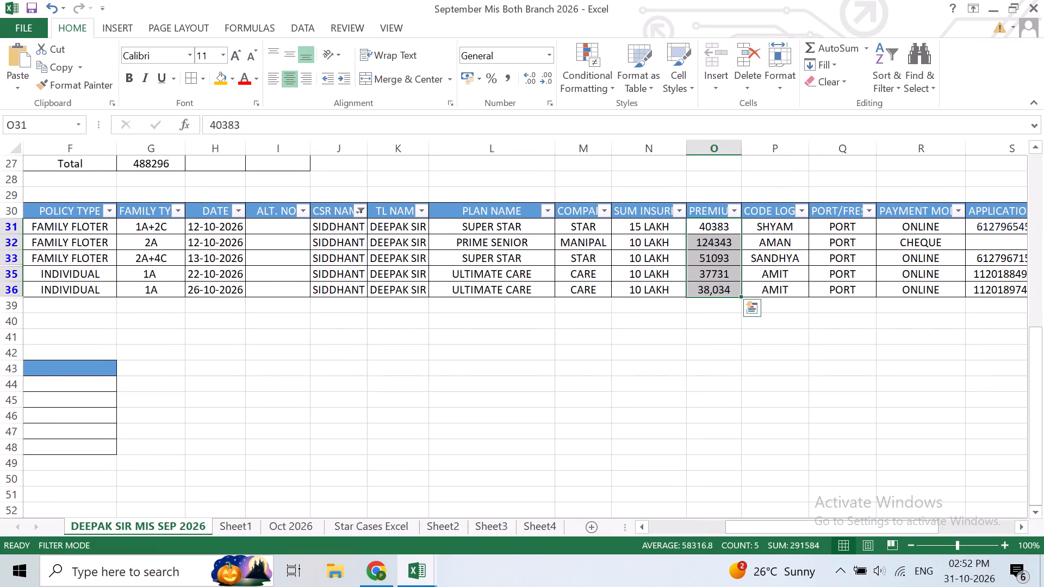
{"action": "left_click", "coordinate": [459, 273]}
{"action": "key", "text": "Right"}
{"action": "key", "text": "Right"}
{"action": "key", "text": "Right"}
{"action": "key", "text": "Right"}
{"action": "key", "text": "Right"}
{"action": "key", "text": "Right"}
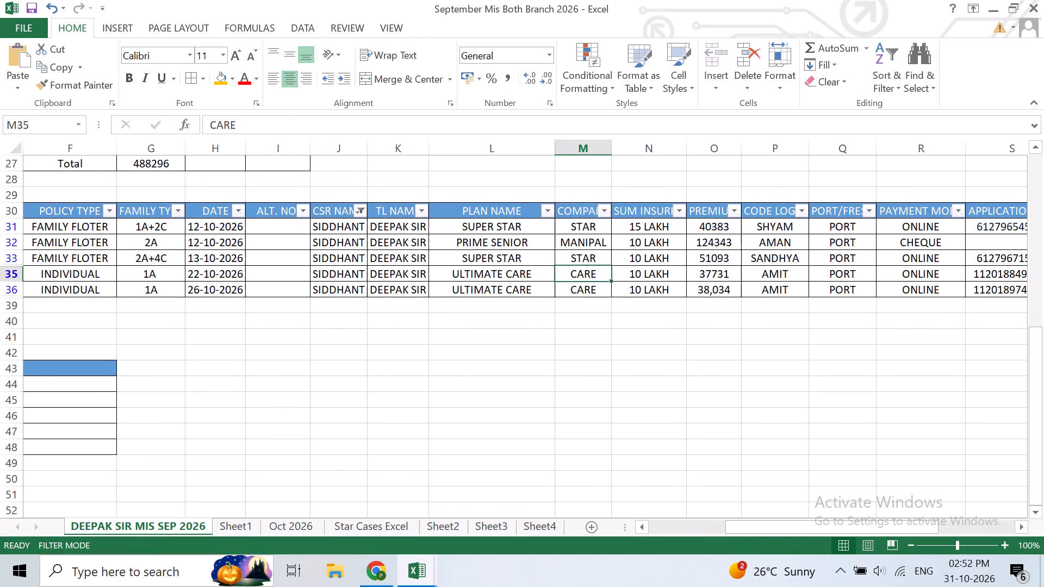
{"action": "key", "text": "Left"}
{"action": "key", "text": "Left"}
{"action": "key", "text": "Left"}
{"action": "key", "text": "Left"}
{"action": "key", "text": "Left"}
{"action": "key", "text": "Left"}
{"action": "key", "text": "Left"}
{"action": "key", "text": "Left"}
{"action": "key", "text": "Left"}
{"action": "key", "text": "Left"}
{"action": "key", "text": "Left"}
{"action": "key", "text": "Left"}
{"action": "key", "text": "Left"}
{"action": "key", "text": "Left"}
{"action": "key", "text": "Left"}
{"action": "key", "text": "Left"}
{"action": "key", "text": "Left"}
{"action": "key", "text": "Left"}
{"action": "key", "text": "Left"}
{"action": "key", "text": "Left"}
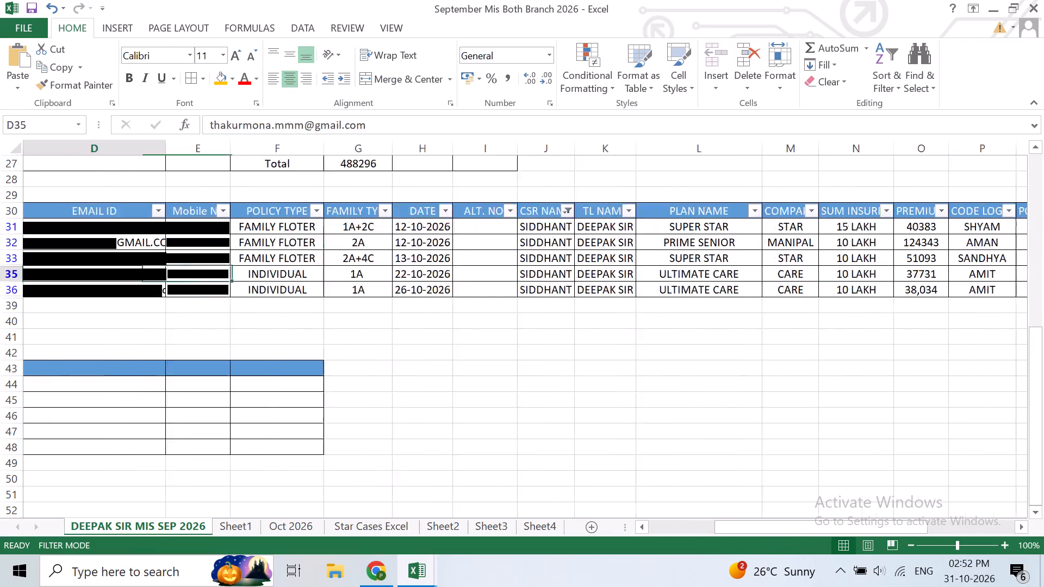
{"action": "key", "text": "Right"}
{"action": "key", "text": "Down"}
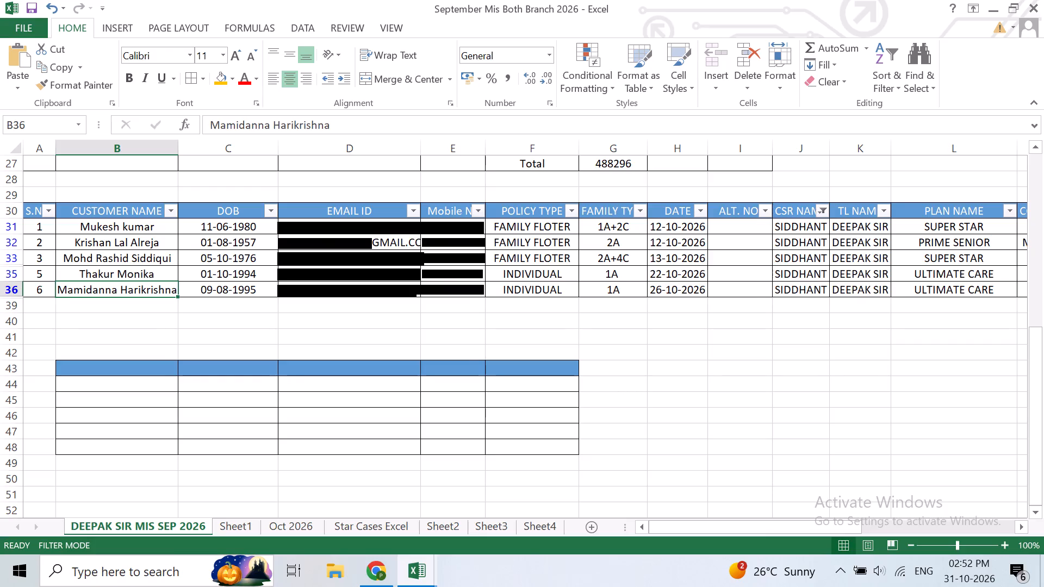
Switch to the UNO portal's Logged Reports page in Chrome to check the application statuses.
{"action": "left_click", "coordinate": [371, 565]}
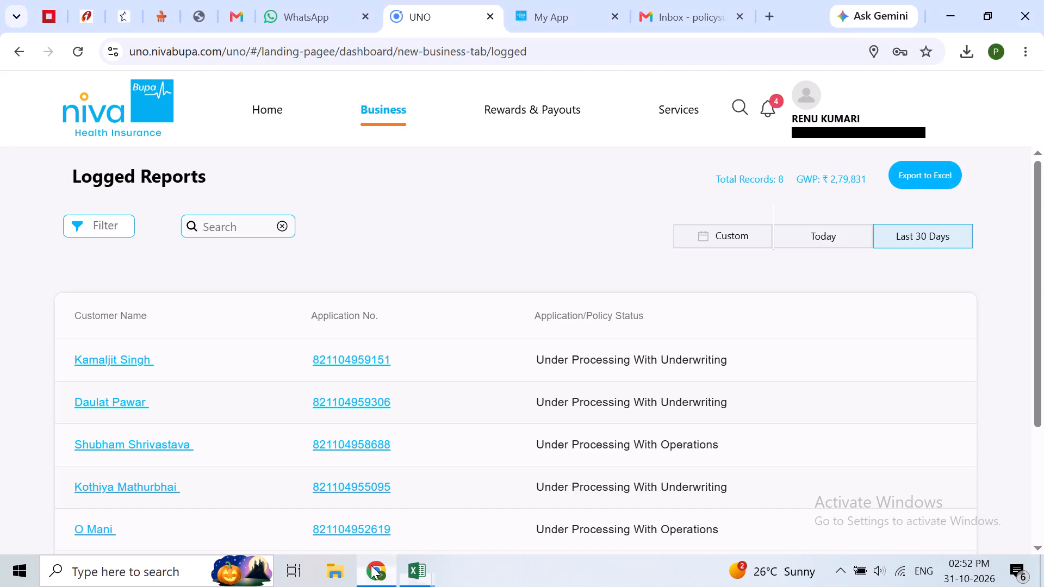
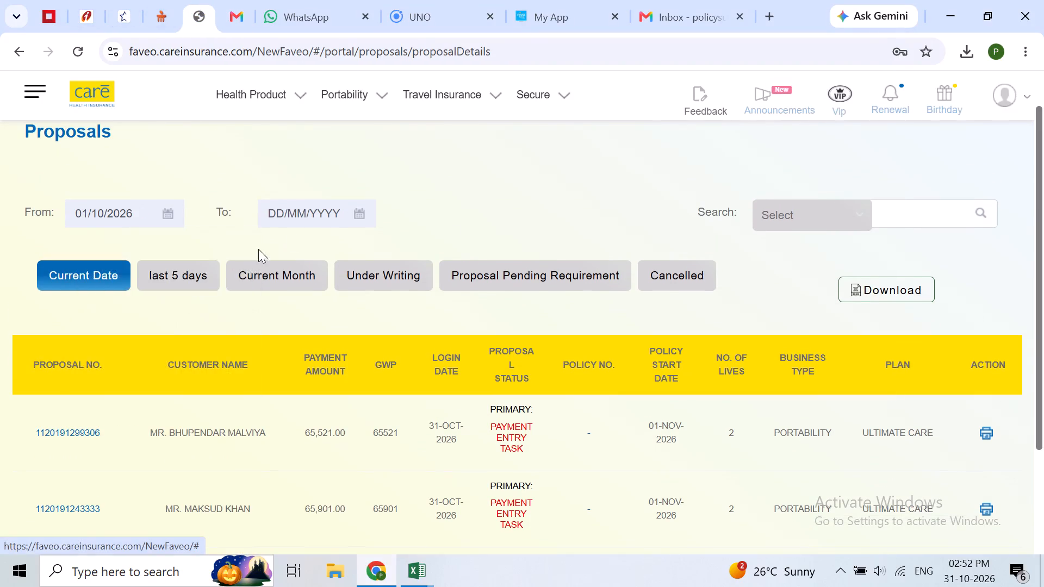
Set the Proposals list's end date to 31/10/2026 and review the proposal statuses of the October cases.
{"action": "left_click", "coordinate": [363, 213]}
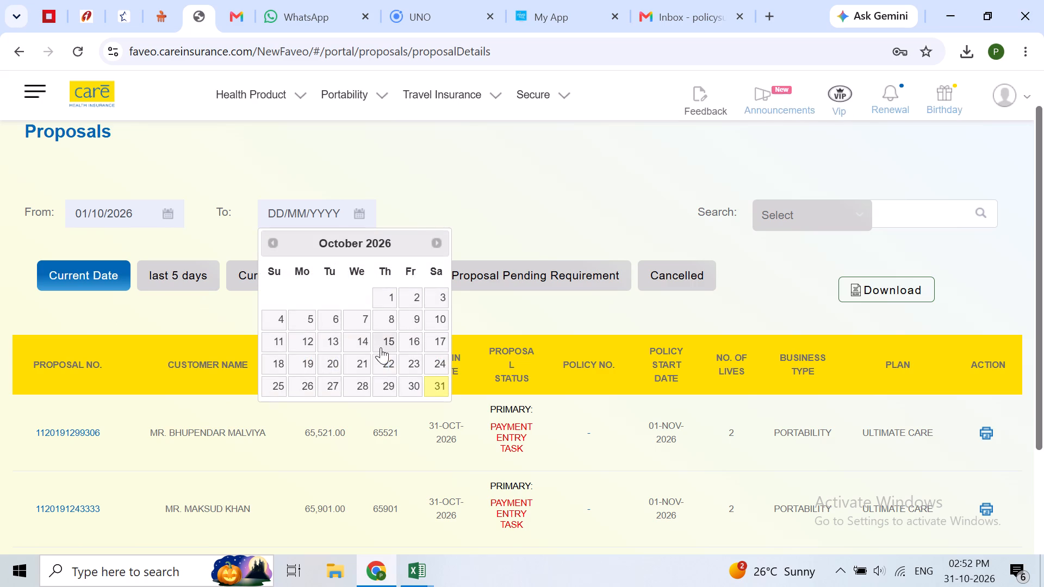
{"action": "left_click", "coordinate": [437, 382]}
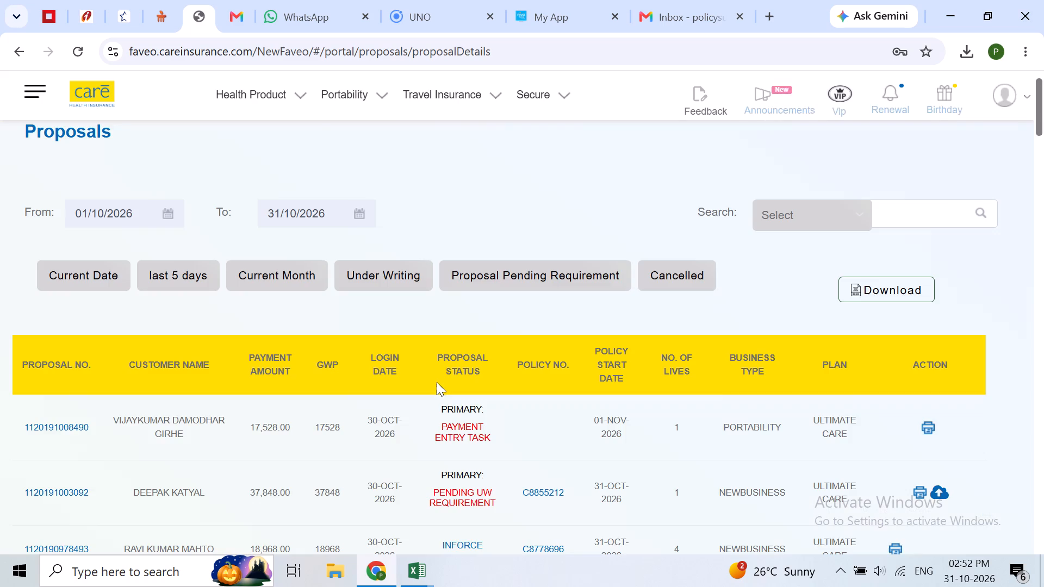
{"action": "scroll", "coordinate": [437, 382], "scroll_direction": "down", "scroll_amount": 2}
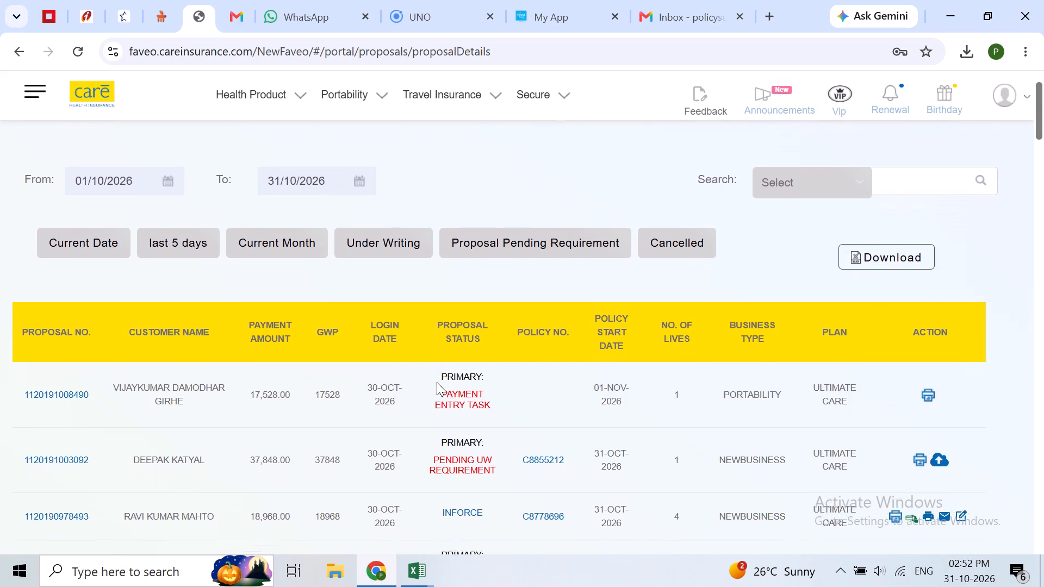
{"action": "scroll", "coordinate": [437, 382], "scroll_direction": "down", "scroll_amount": 4}
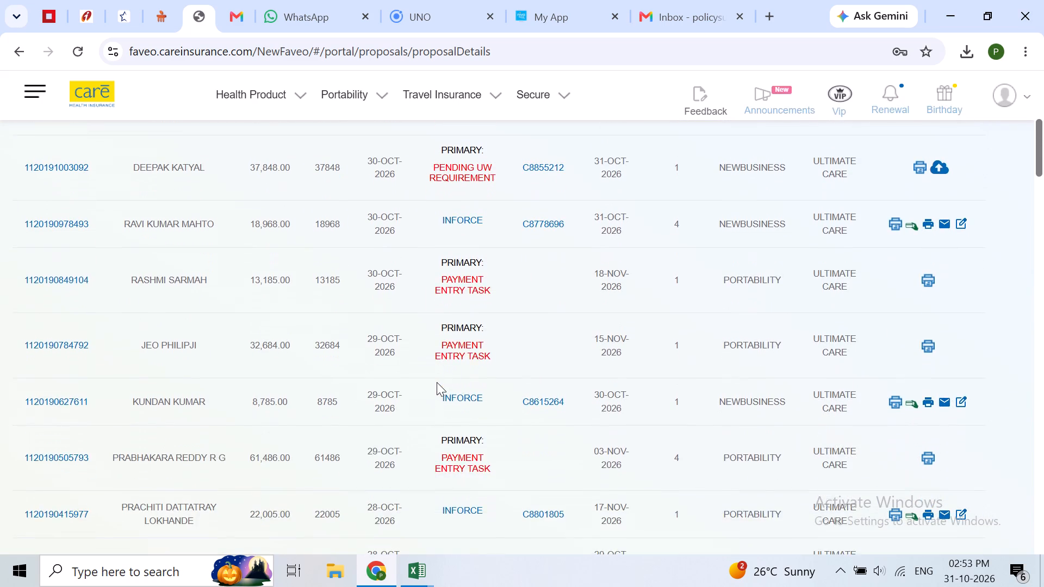
{"action": "scroll", "coordinate": [437, 382], "scroll_direction": "down", "scroll_amount": 3}
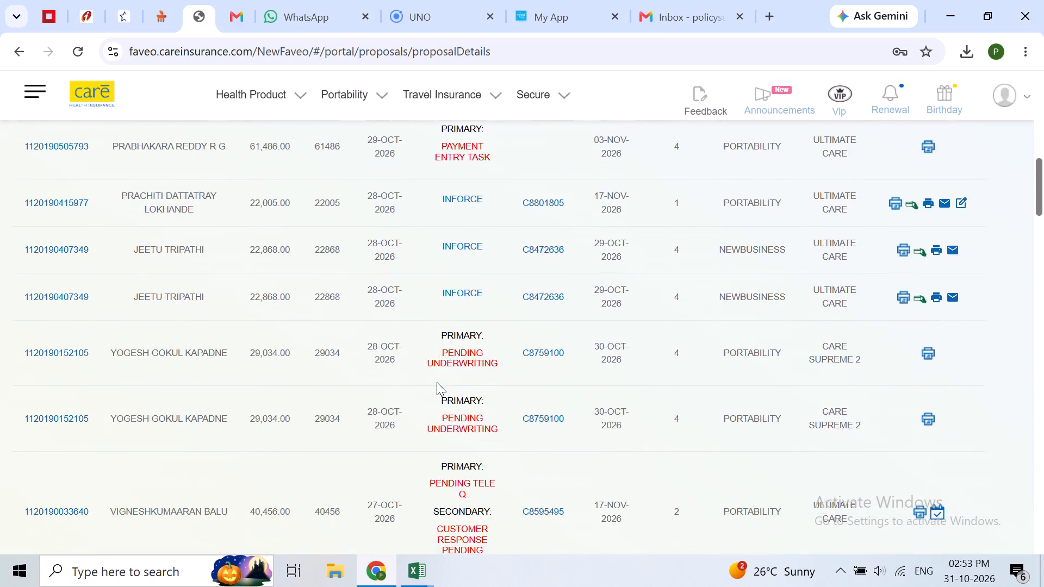
{"action": "scroll", "coordinate": [437, 382], "scroll_direction": "down", "scroll_amount": 3}
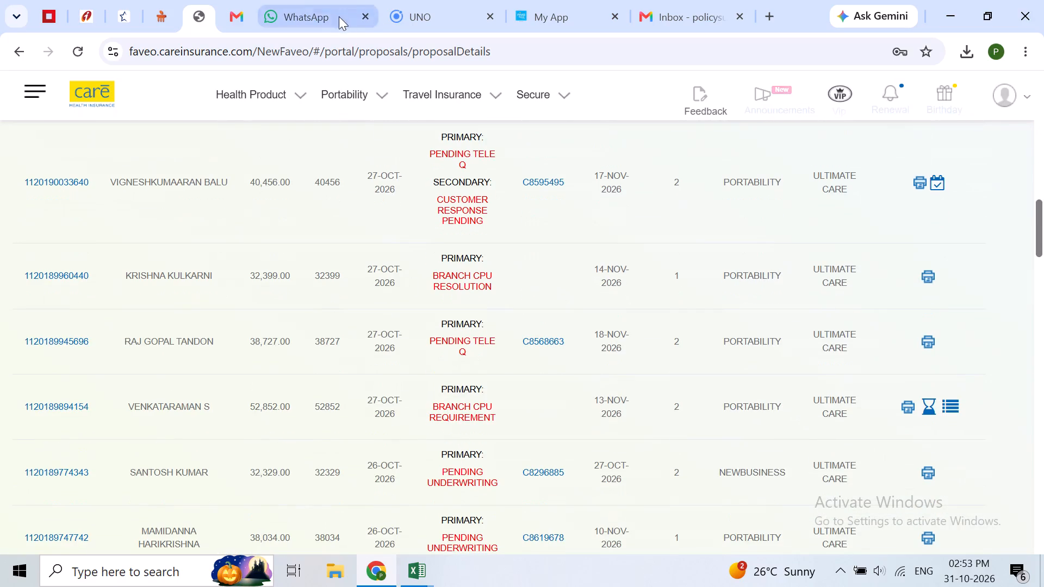